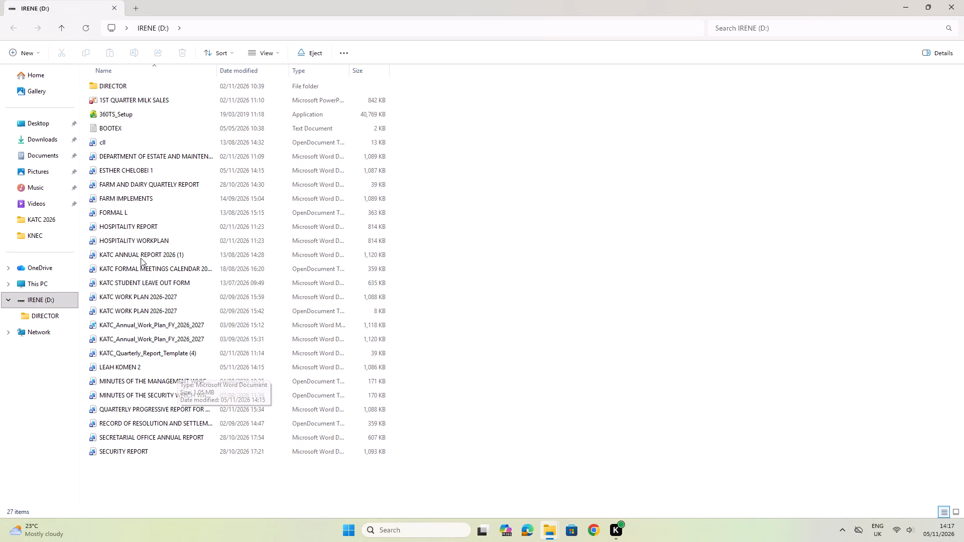
Open Esther's contract-expiry letter from the IRENE (D:) drive.
double_click(128, 169)
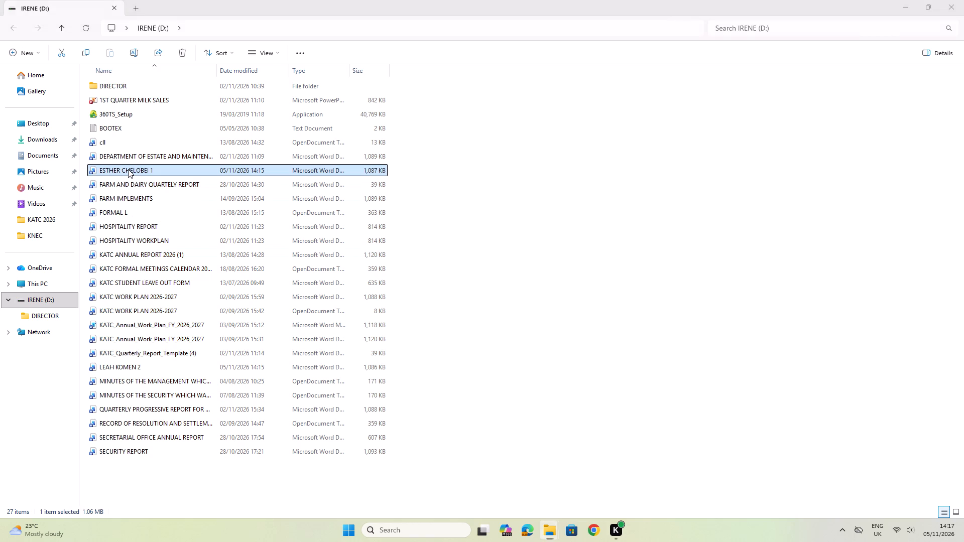
Print only page 1 of the contract-expiry letter.
key("ctrl+p")
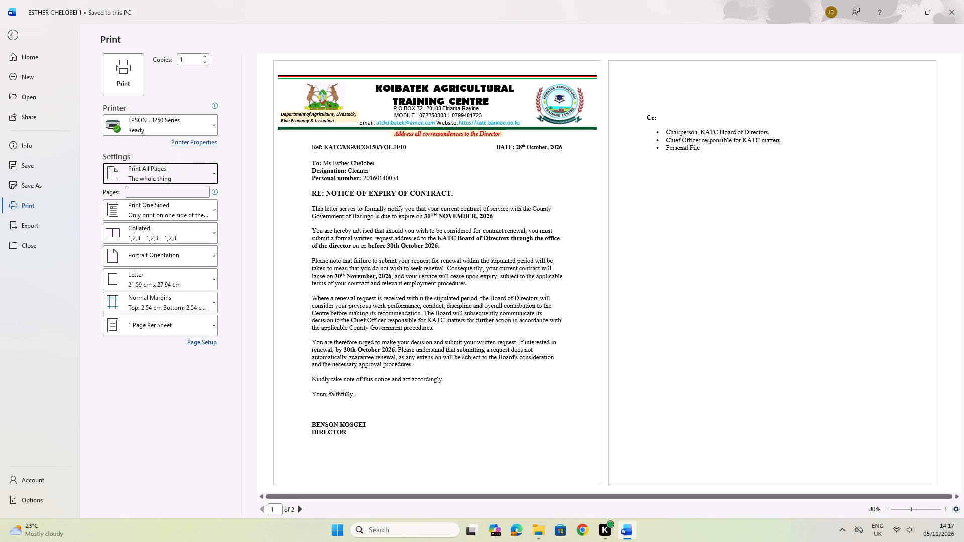
left_click(153, 192)
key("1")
left_click(123, 72)
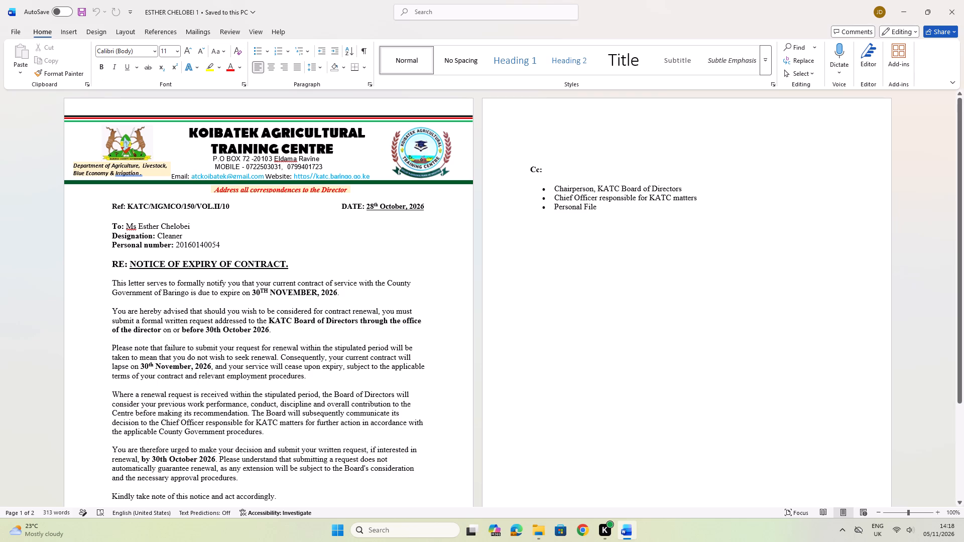
Change the addressee's designation to Gardener.
left_click(191, 241)
left_click(186, 237)
key("BackSpace")
key("BackSpace")
key("BackSpace")
key("BackSpace")
key("BackSpace")
key("BackSpace")
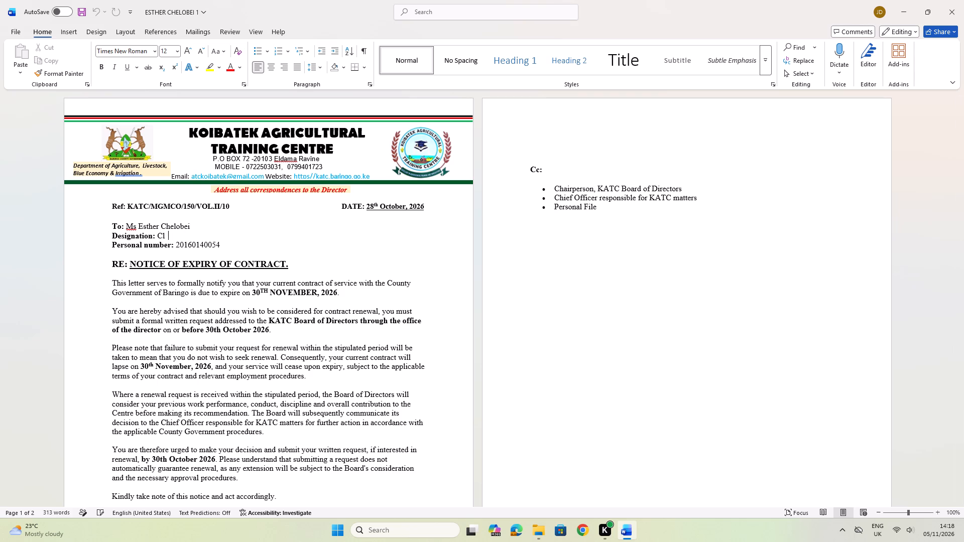
key("BackSpace")
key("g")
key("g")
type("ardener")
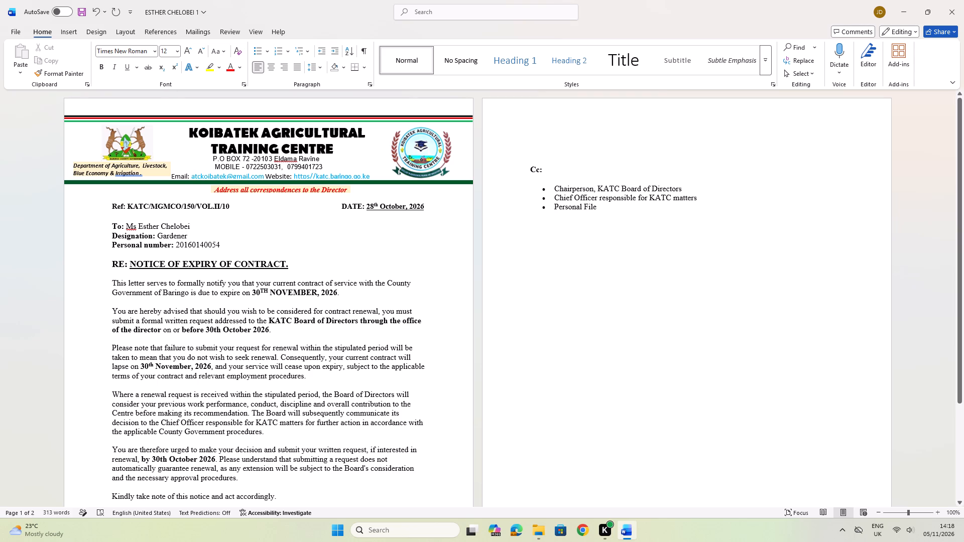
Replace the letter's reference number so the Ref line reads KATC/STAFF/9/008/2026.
left_click(229, 204)
key("BackSpace")
key("BackSpace")
key("BackSpace")
key("BackSpace")
key("BackSpace")
key("BackSpace")
key("BackSpace")
key("BackSpace")
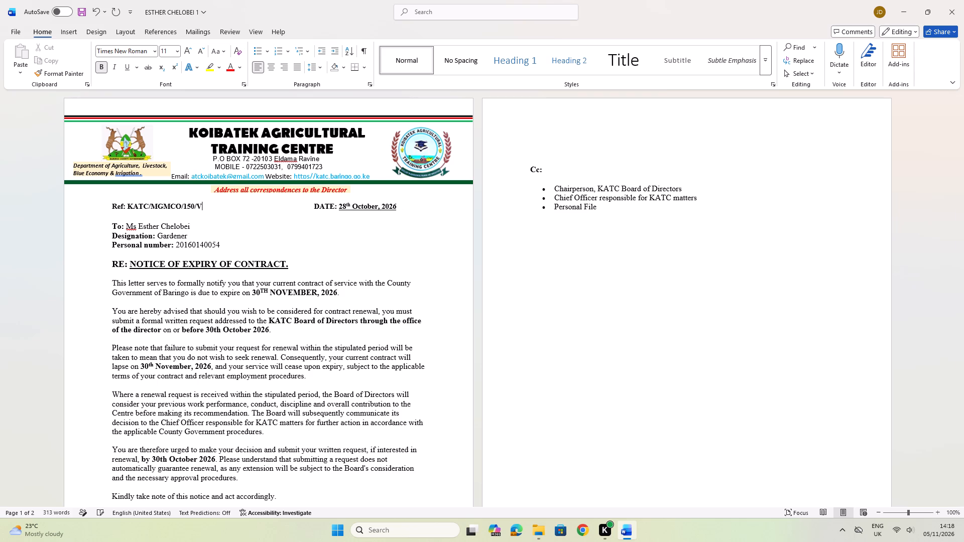
key("BackSpace")
key("BackSpace")
key("BackSpace")
key("BackSpace")
key("BackSpace")
key("BackSpace")
key("BackSpace")
key("BackSpace")
key("BackSpace")
key("BackSpace")
key("BackSpace")
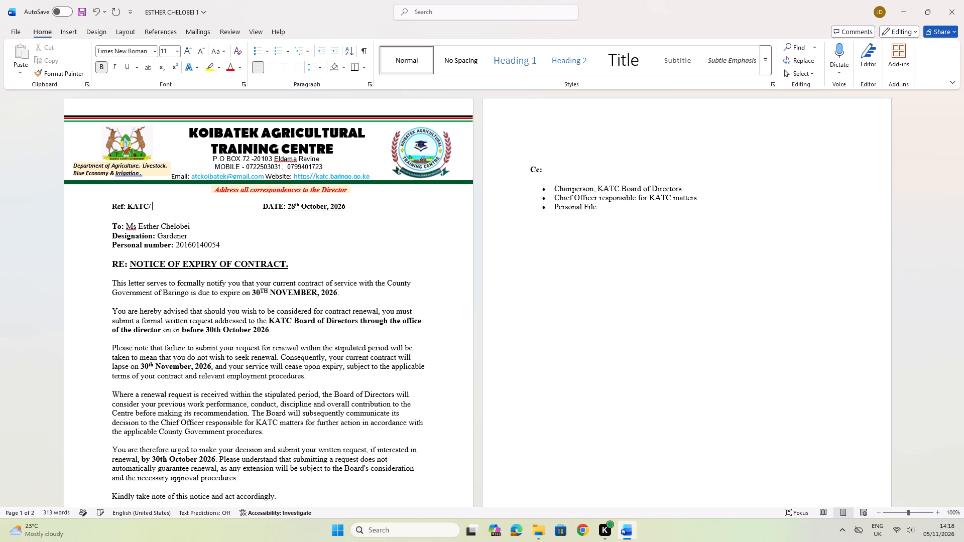
key("BackSpace")
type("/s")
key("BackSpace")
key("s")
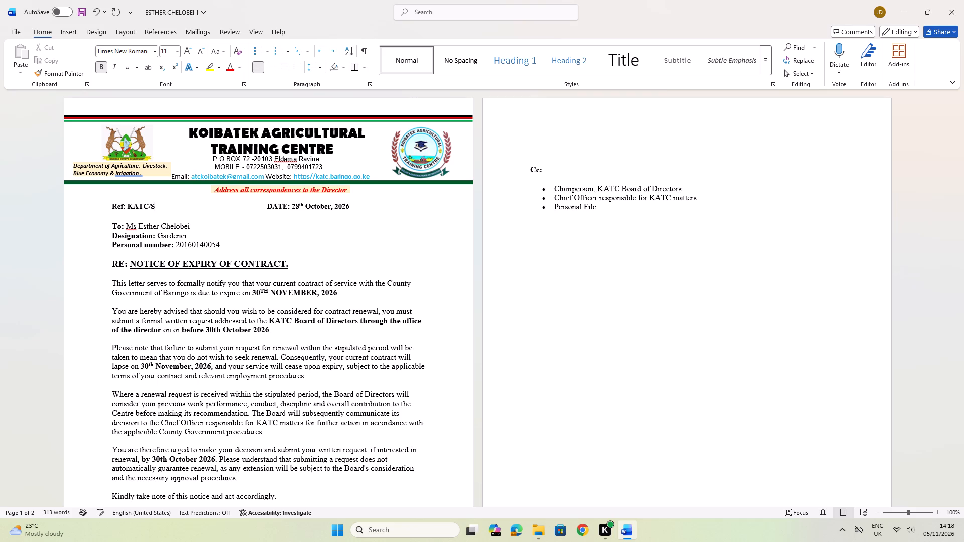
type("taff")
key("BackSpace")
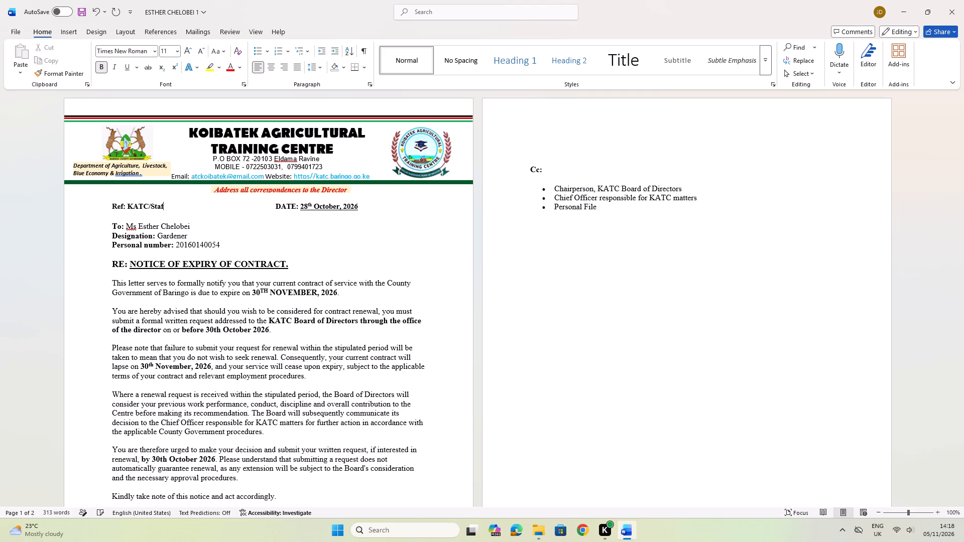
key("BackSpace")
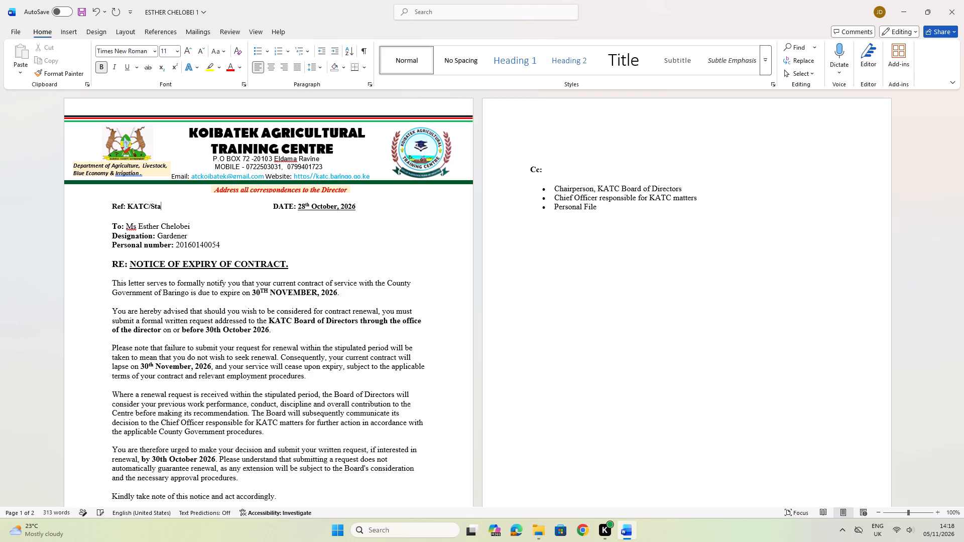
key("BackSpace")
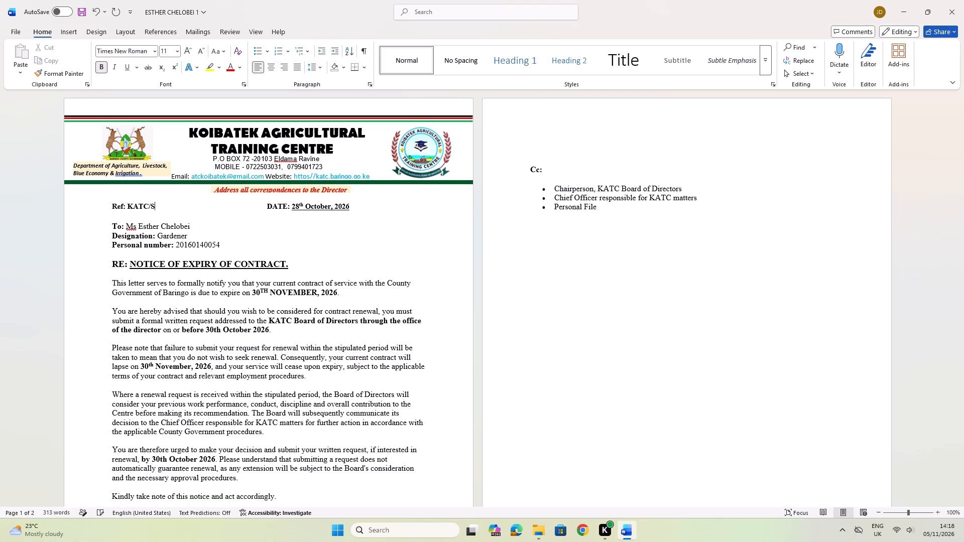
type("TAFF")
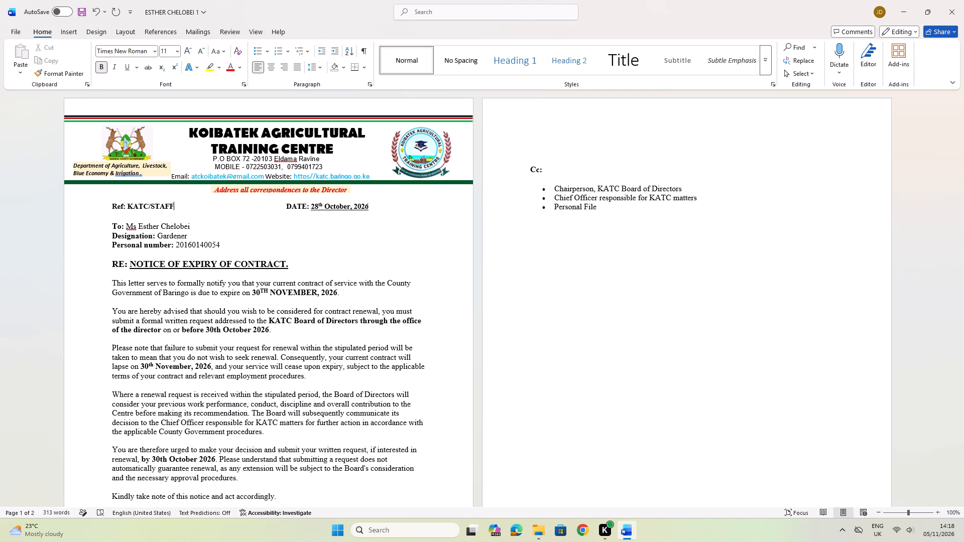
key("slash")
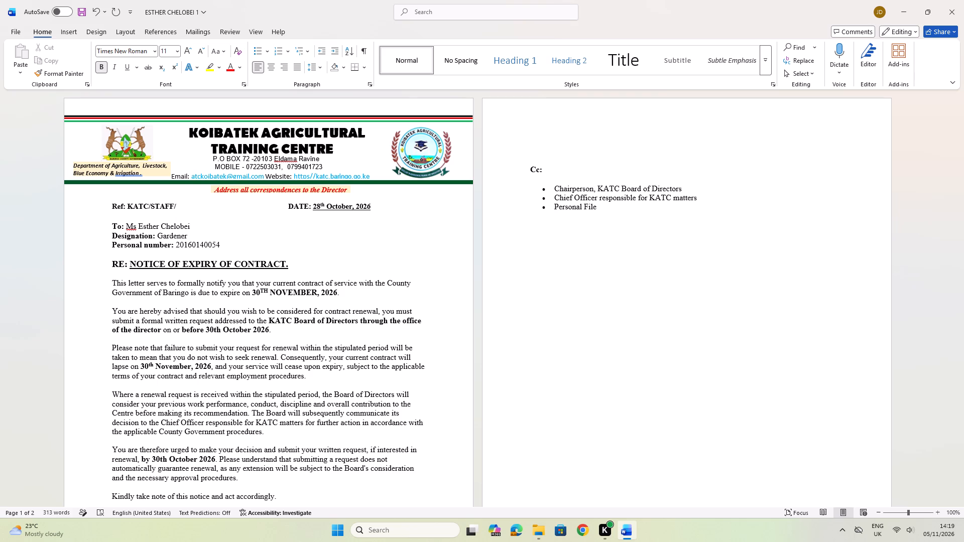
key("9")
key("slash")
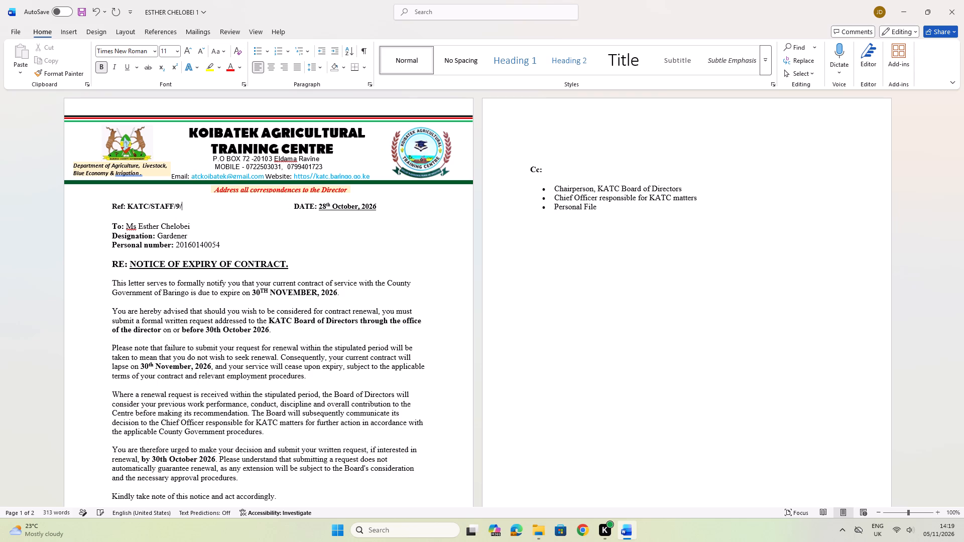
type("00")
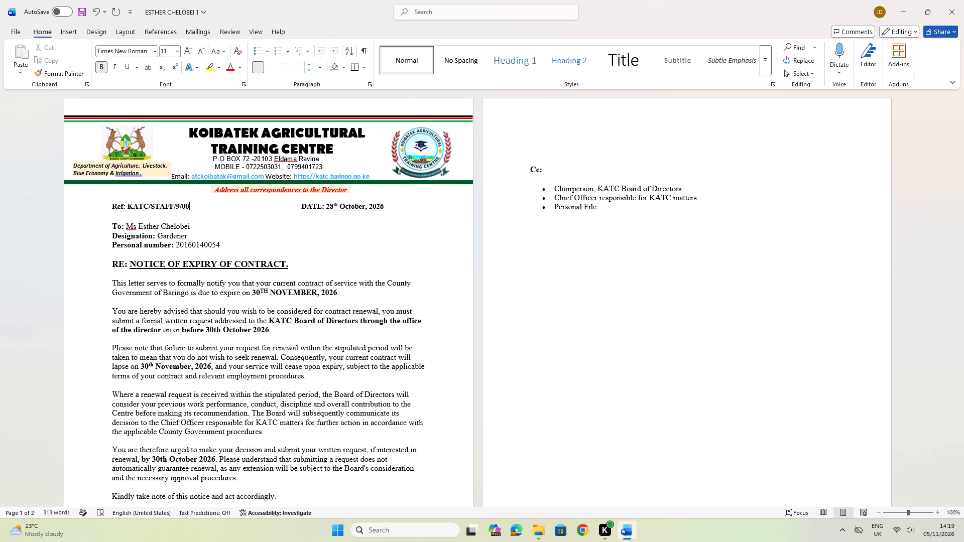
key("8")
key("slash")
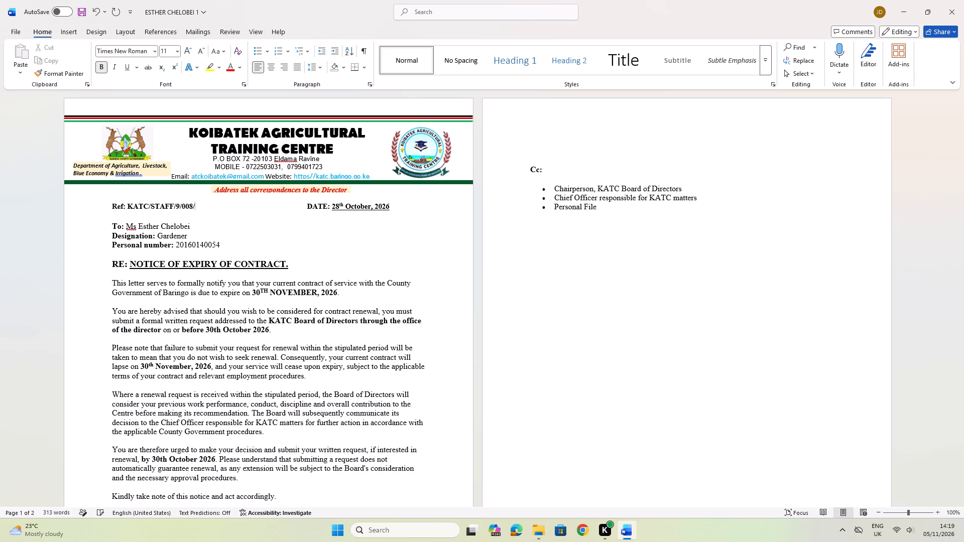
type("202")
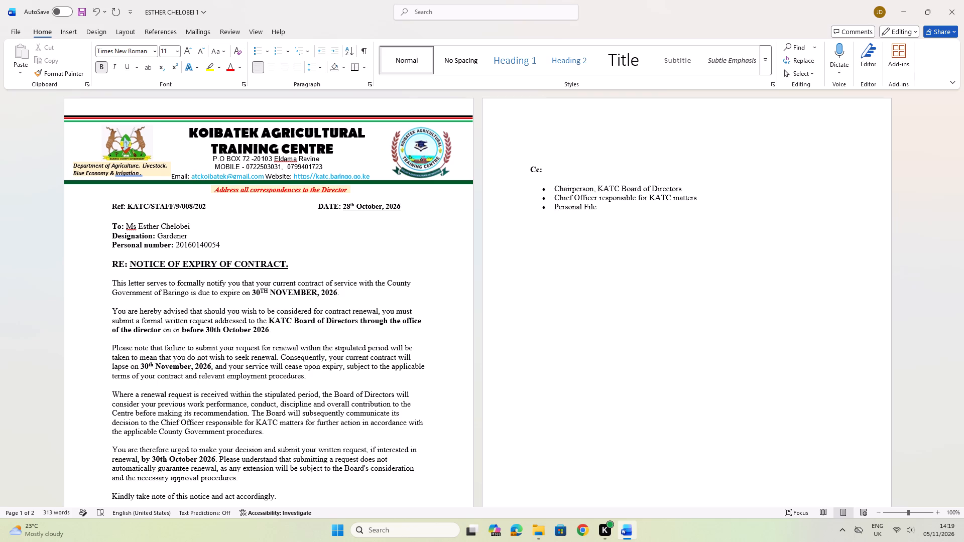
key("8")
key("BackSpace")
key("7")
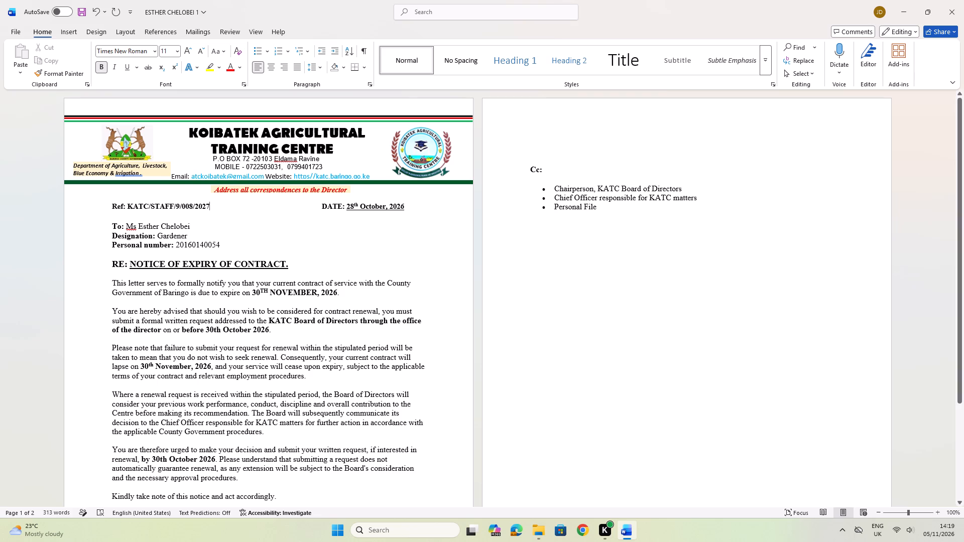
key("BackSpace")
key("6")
Read through the whole letter, from the reference line down to the director's signature block, to check its content.
scroll(369, 211, "down", 1)
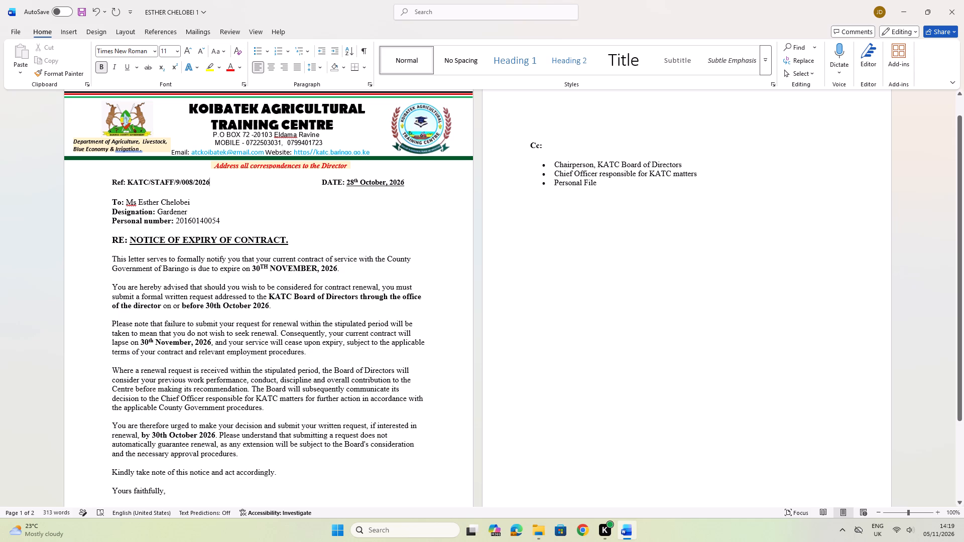
scroll(194, 215, "down", 2)
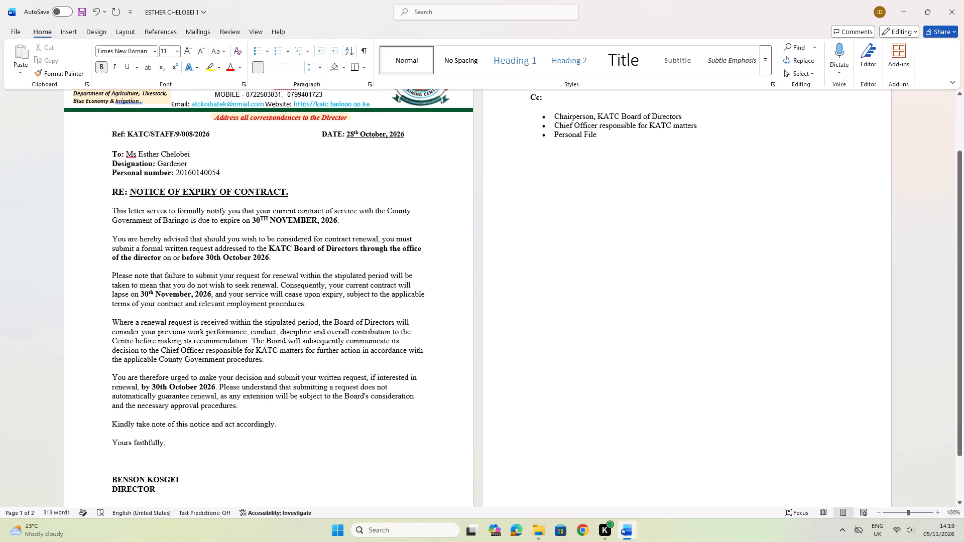
scroll(330, 222, "down", 2)
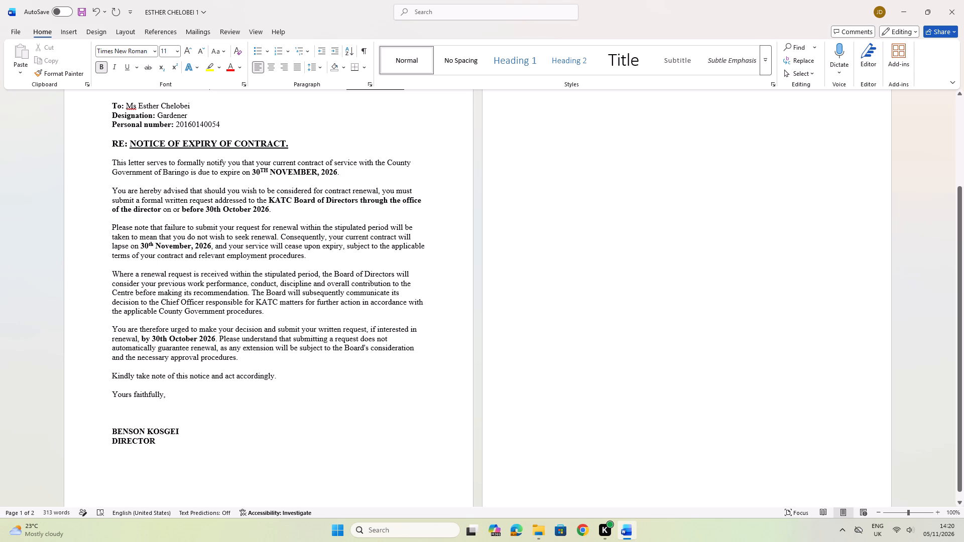
scroll(216, 212, "down", 1)
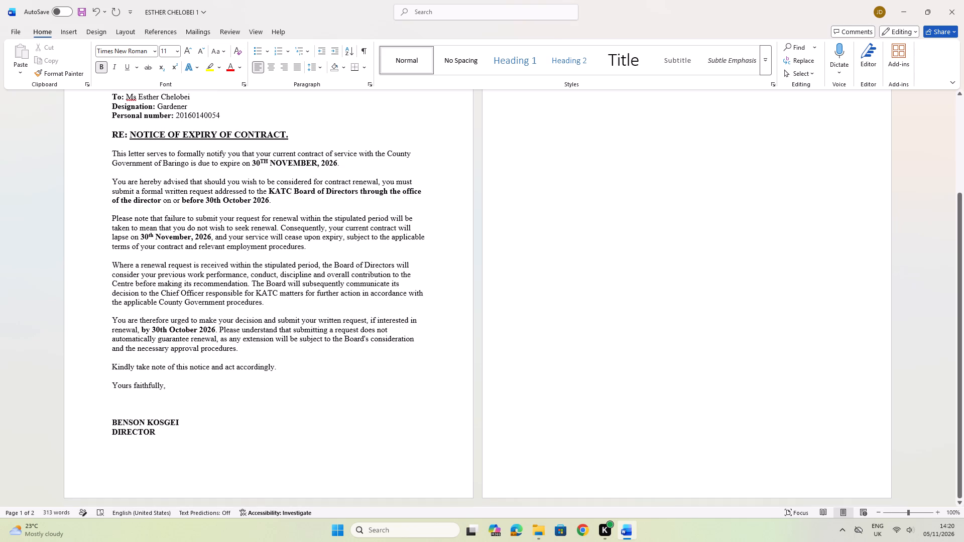
scroll(216, 212, "down", 2)
scroll(216, 212, "up", 8)
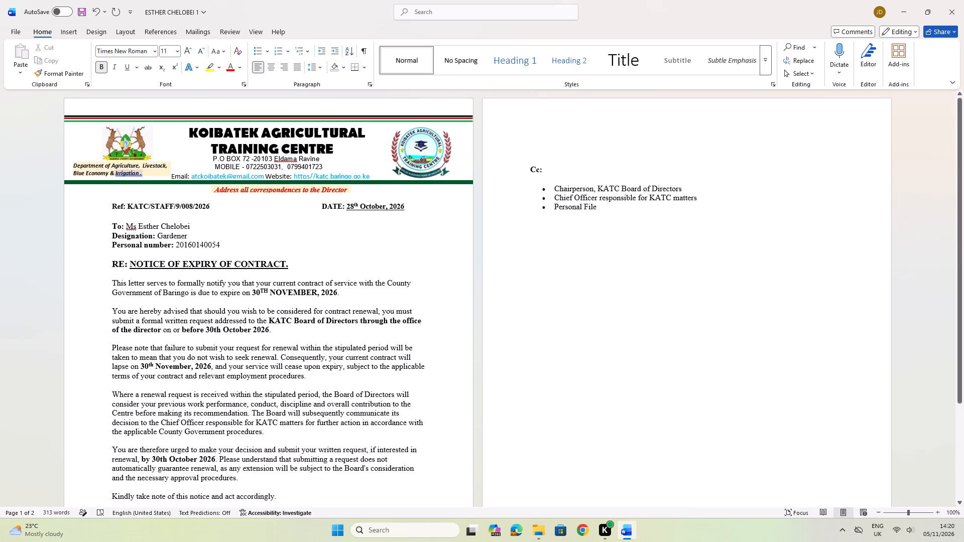
Save the edited letter.
left_click(81, 16)
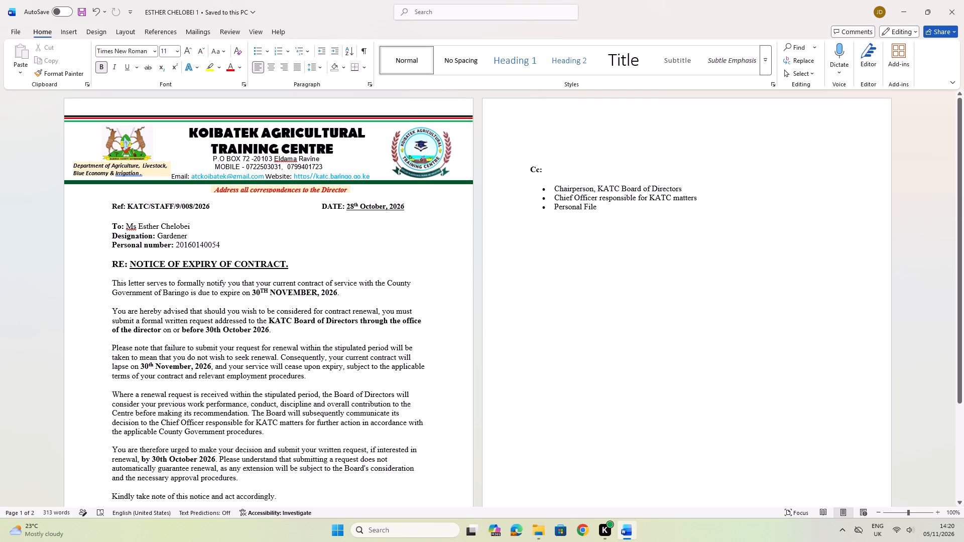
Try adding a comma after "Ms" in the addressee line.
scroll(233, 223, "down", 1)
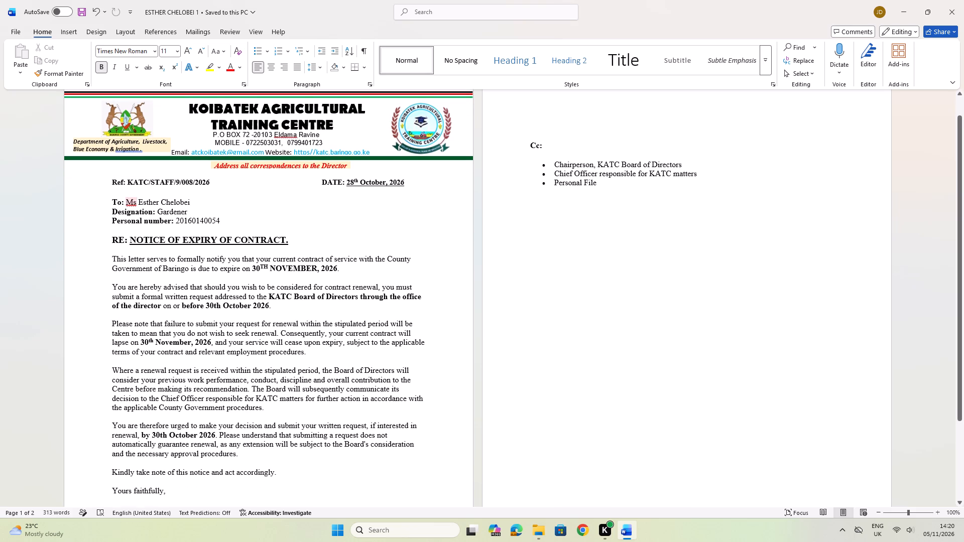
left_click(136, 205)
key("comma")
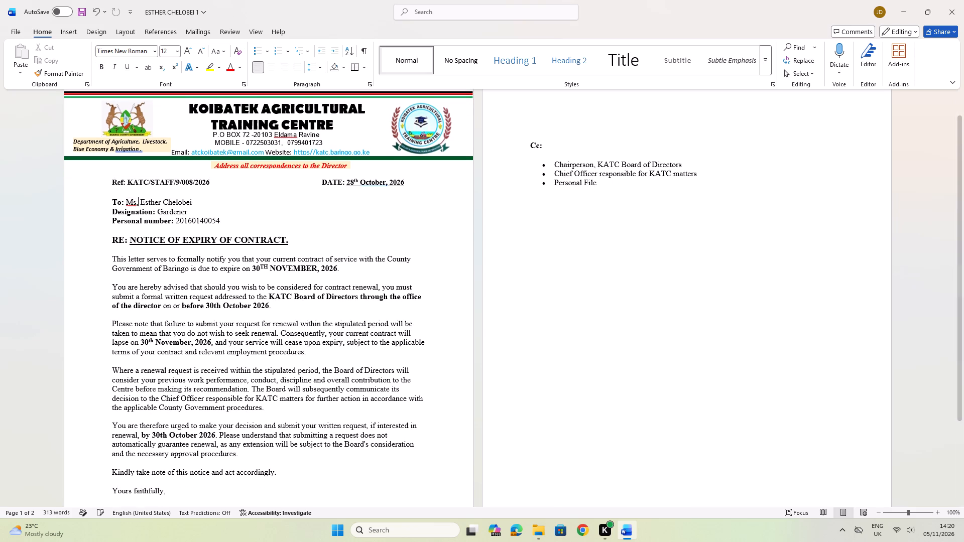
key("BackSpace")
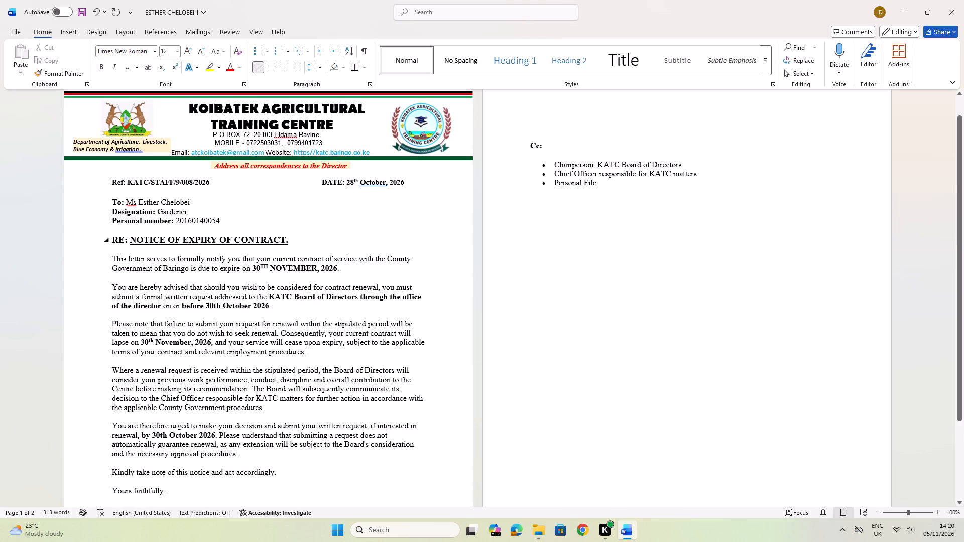
Apply the suggested grammar correction to the letter's date so it reads 28th October 2026, without a comma.
scroll(178, 250, "down", 2)
right_click(364, 137)
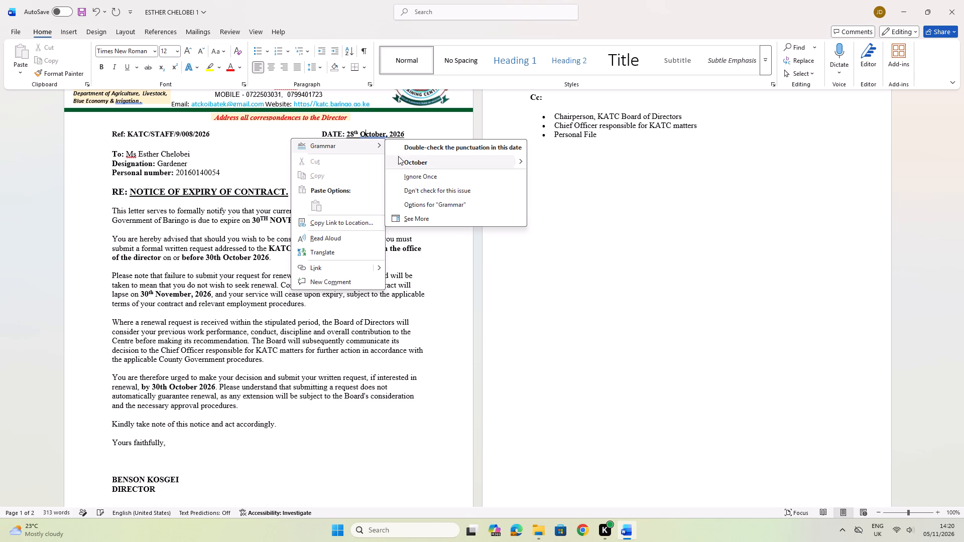
left_click(406, 162)
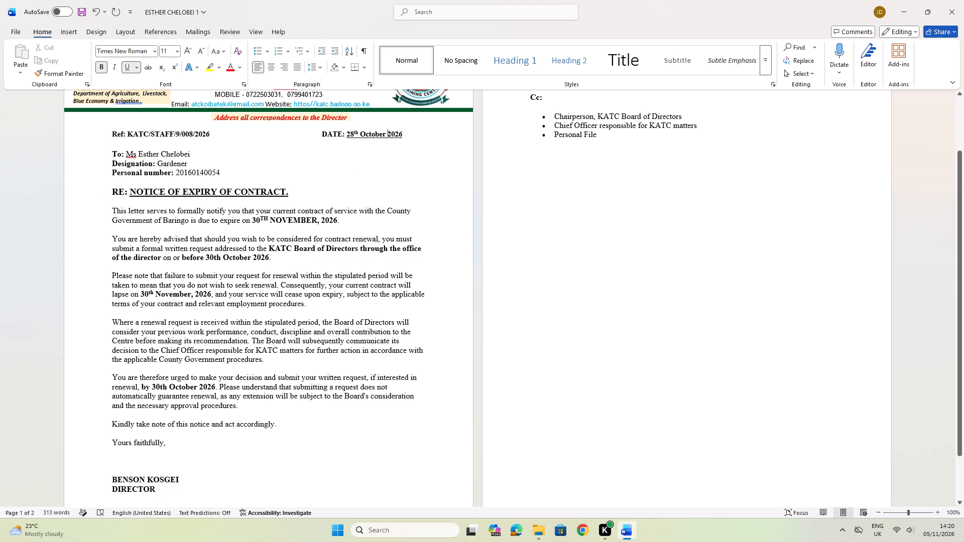
Print one copy of page 1 of the letter on the EPSON L3250 Series printer.
scroll(297, 227, "down", 2)
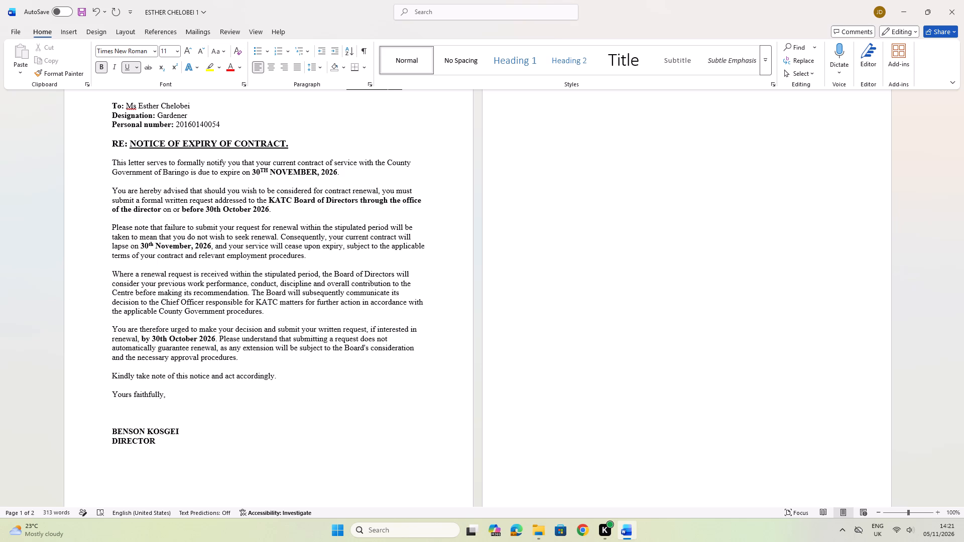
key("ctrl+p")
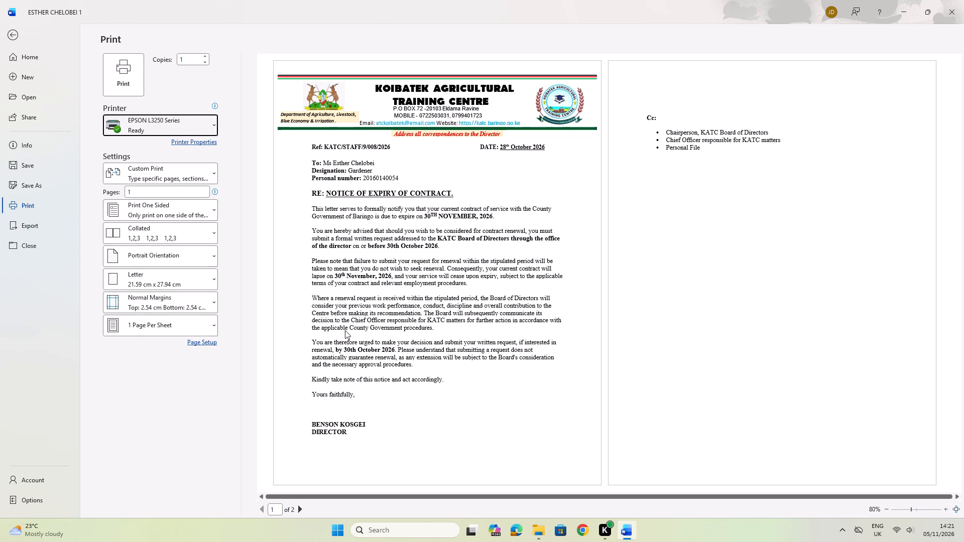
left_click(121, 78)
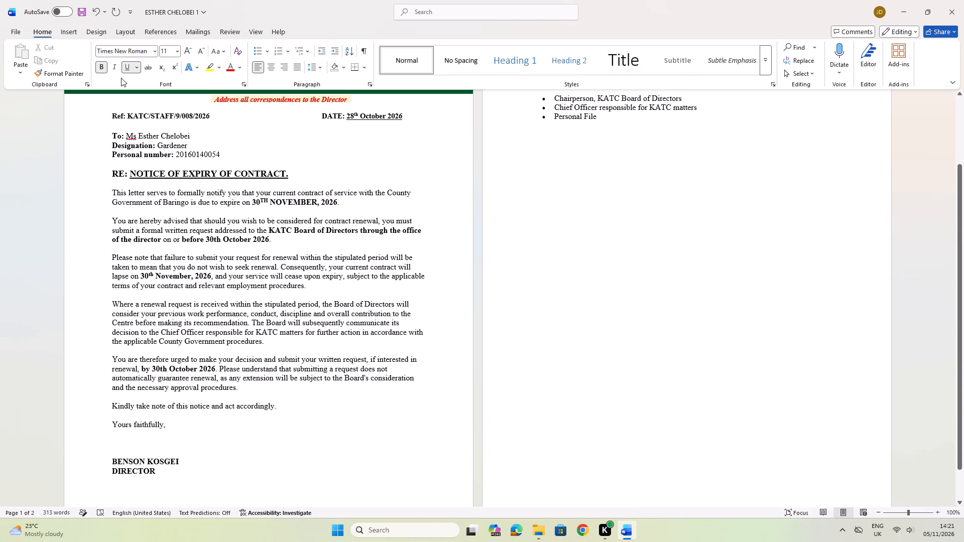
Set the print range to page 2, the page holding the Cc list, for another print job.
key("ctrl+p")
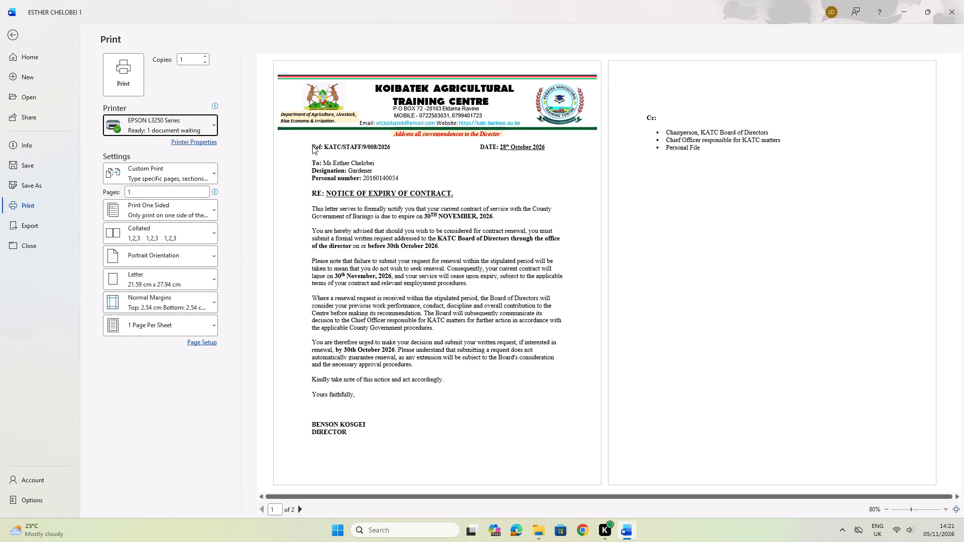
left_click(154, 188)
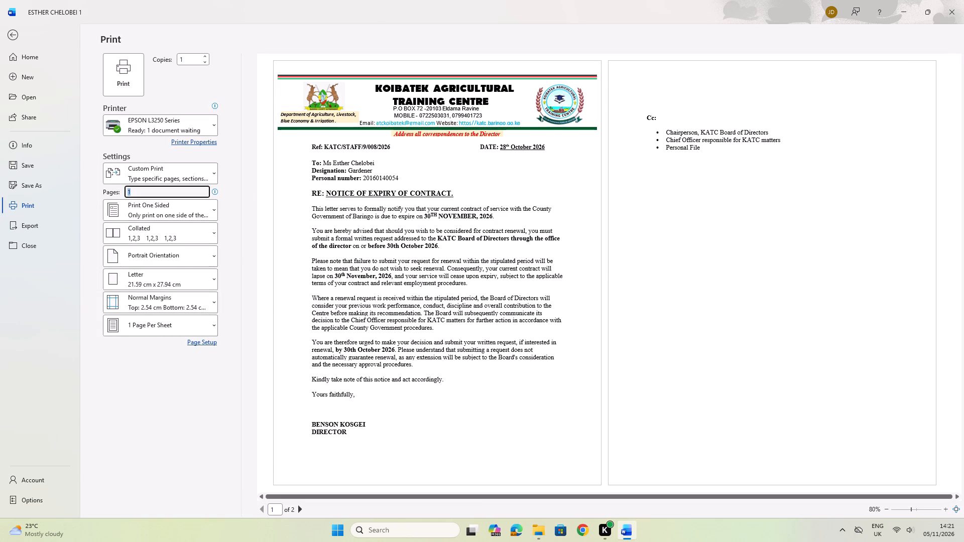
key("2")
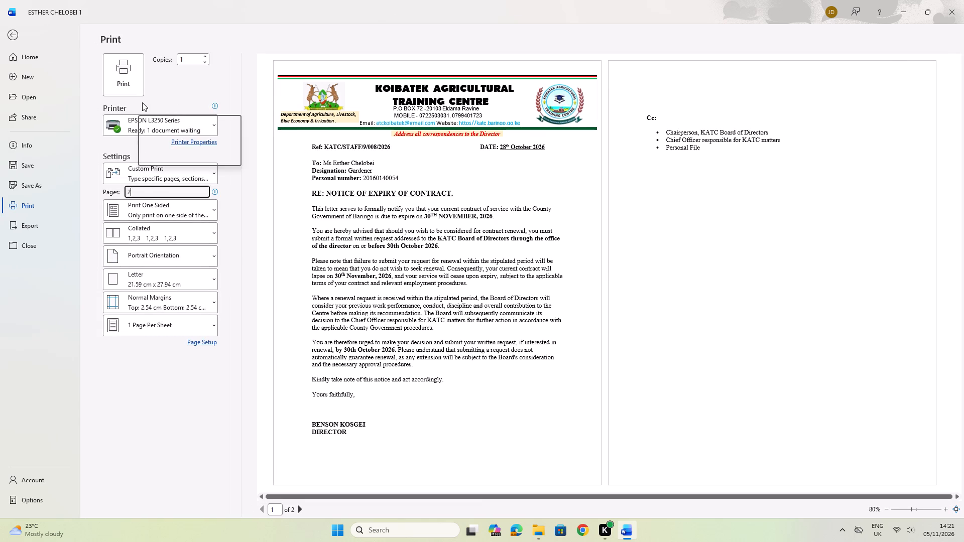
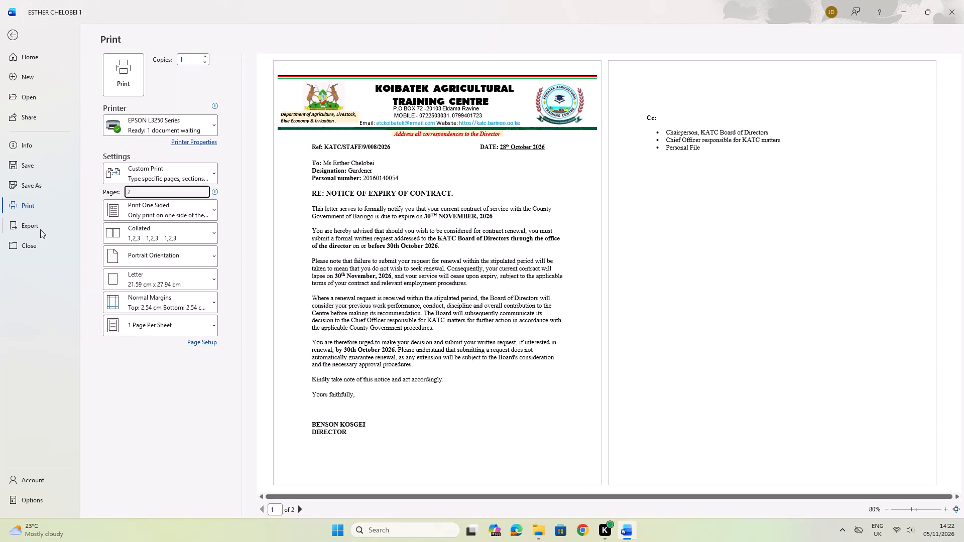
Print one copy of page 2, the Cc page, on the EPSON L3250 Series printer.
left_click(133, 74)
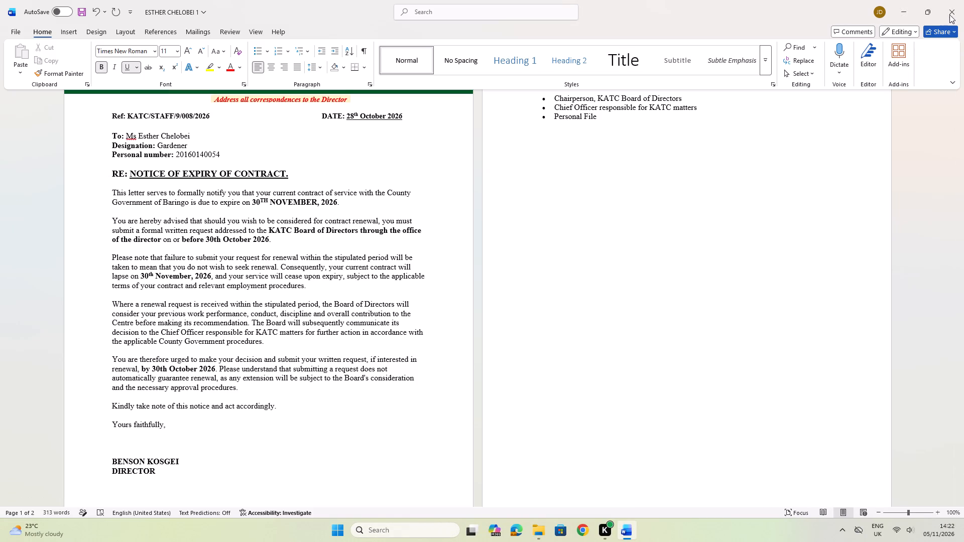
Close the gardener's contract-expiry notice and save its changes to drive D:.
left_click(949, 13)
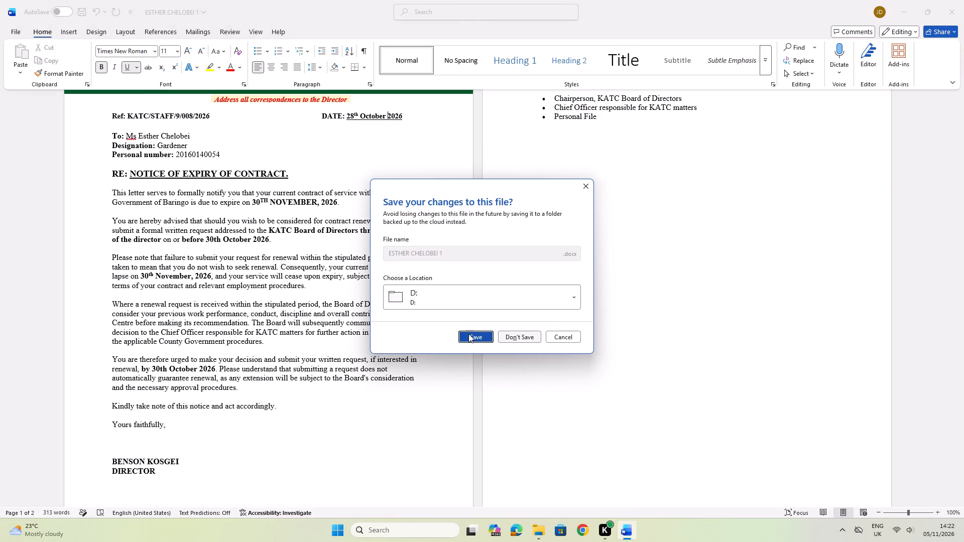
left_click(468, 334)
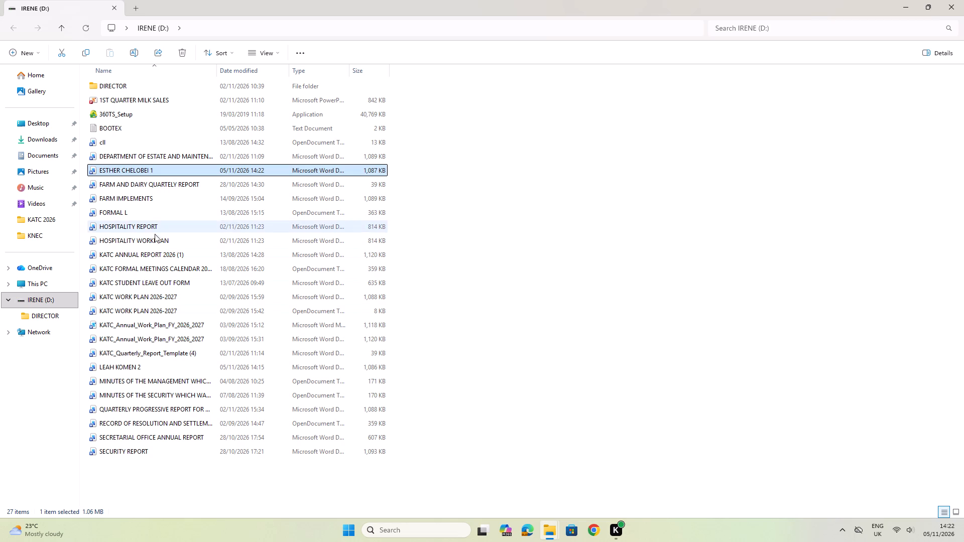
Open the other staff member's contract-expiry notice, the numbered 2 letter file, from drive D:.
double_click(135, 366)
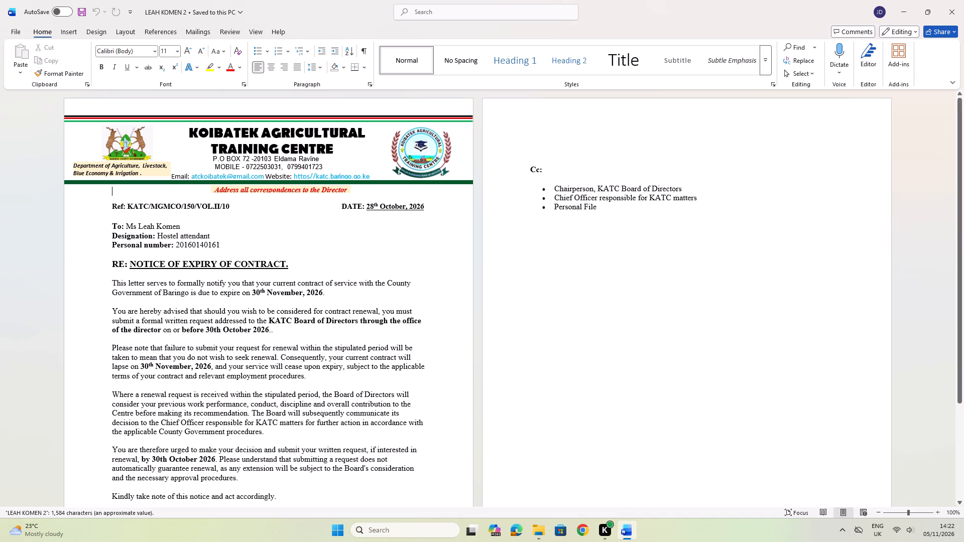
Replace the letter's whole reference line with "REF: KATC/STAFF/9/10/2026", leaving the date on the same line.
left_click_drag(230, 205, 176, 208)
left_click(155, 208)
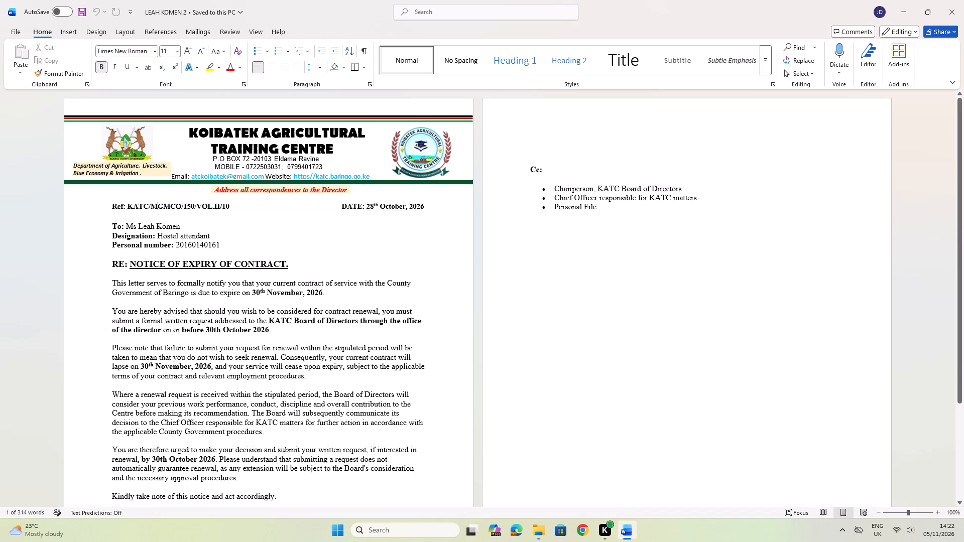
left_click_drag(111, 205, 225, 208)
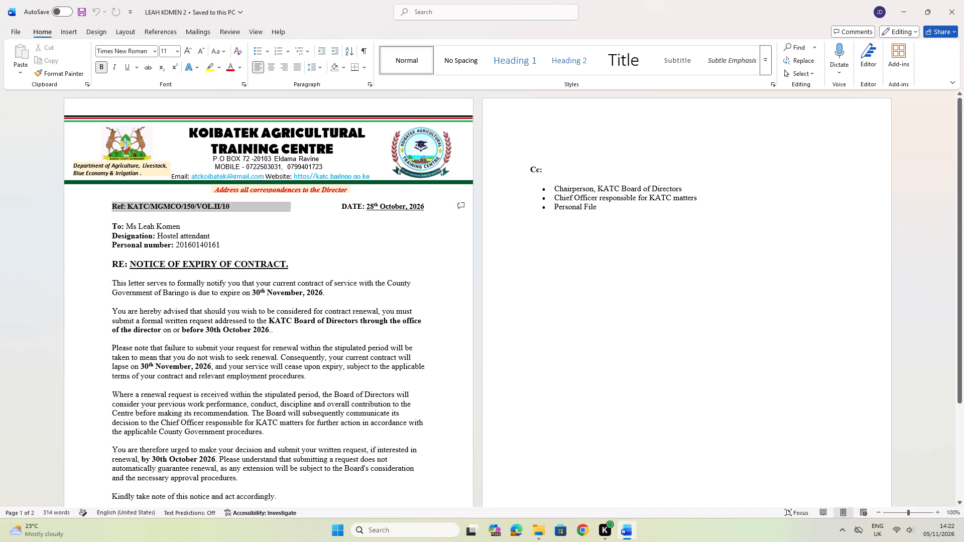
left_click_drag(225, 208, 228, 204)
right_click(225, 207)
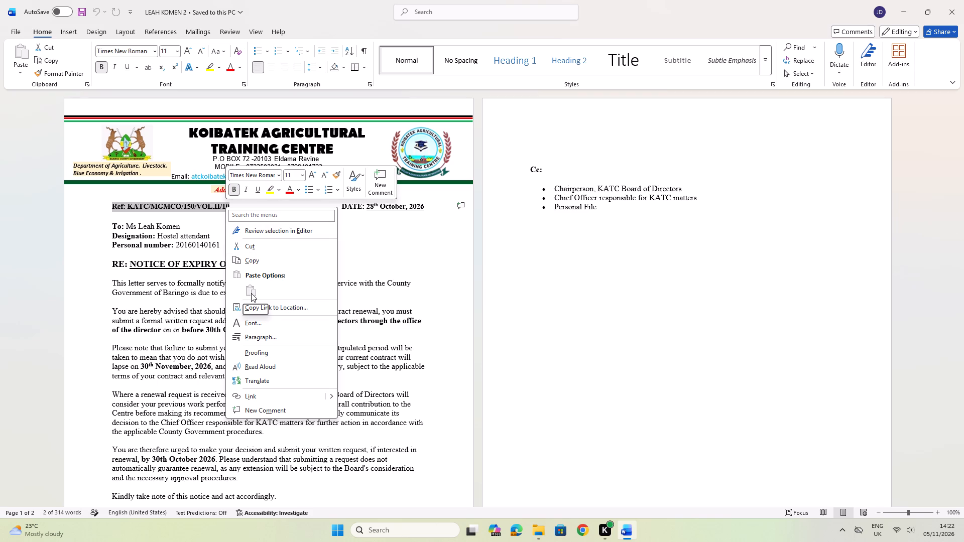
left_click(210, 213)
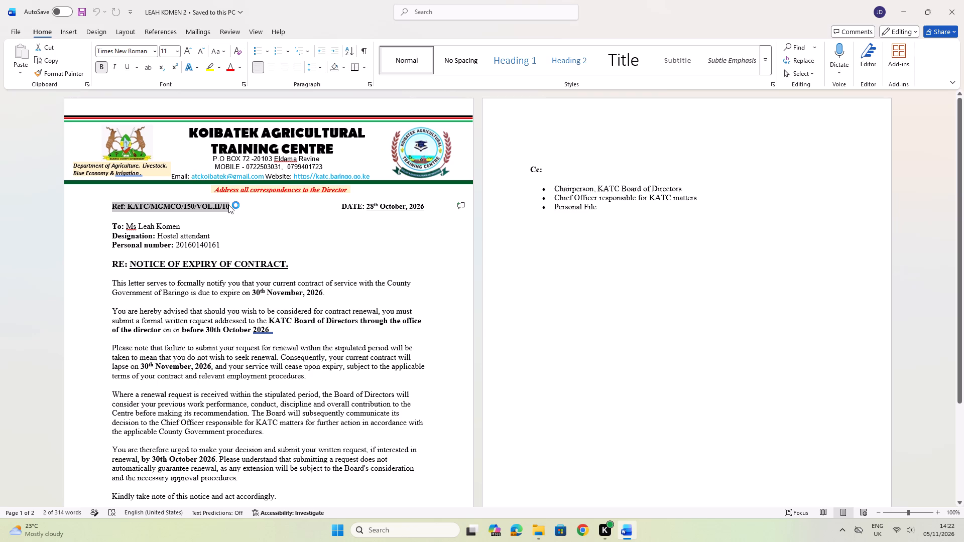
key("BackSpace")
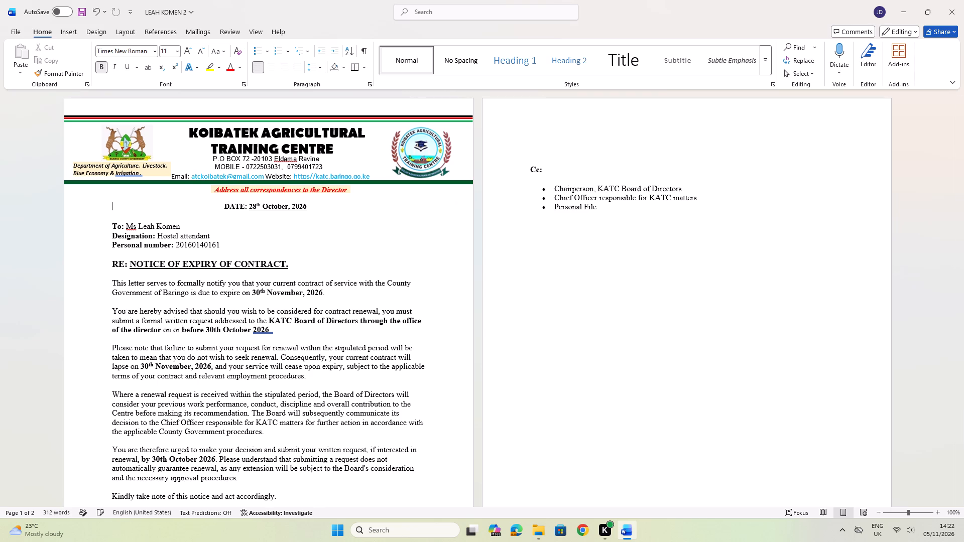
key("r")
key("BackSpace")
type("REF")
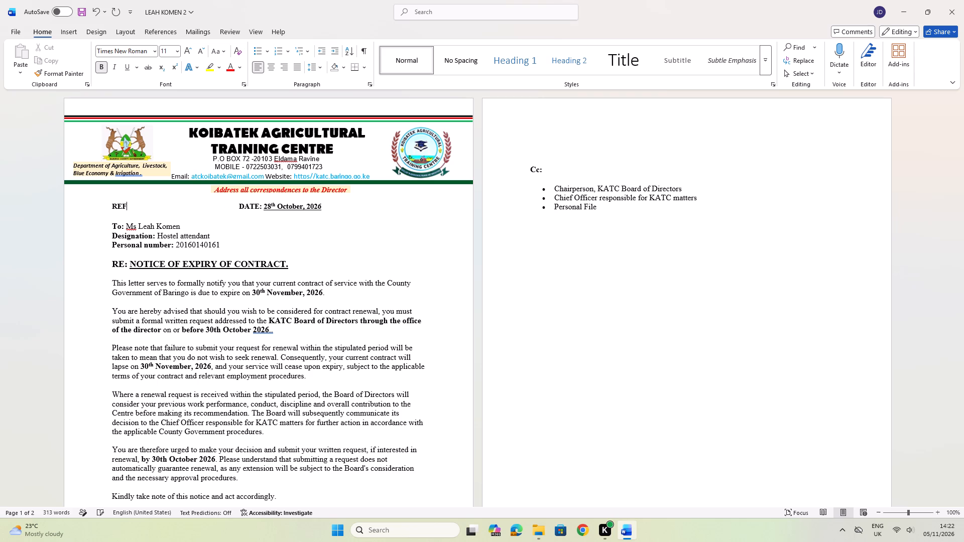
type(":")
key("space")
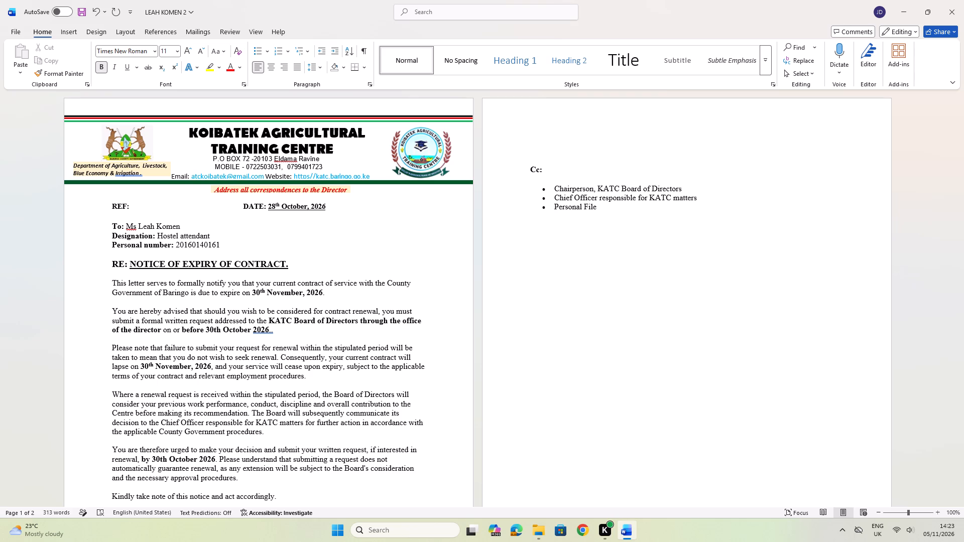
type("KATC")
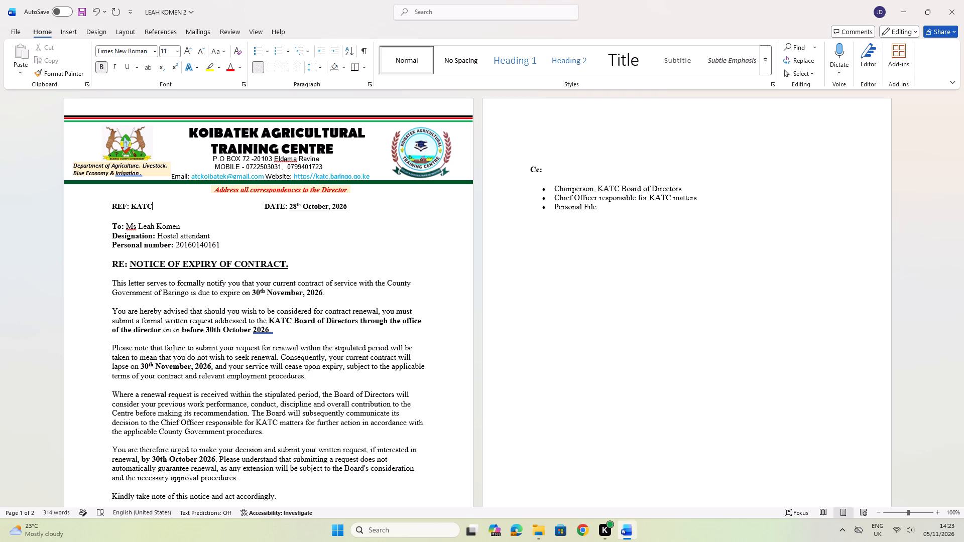
type("/STAFF")
key("slash")
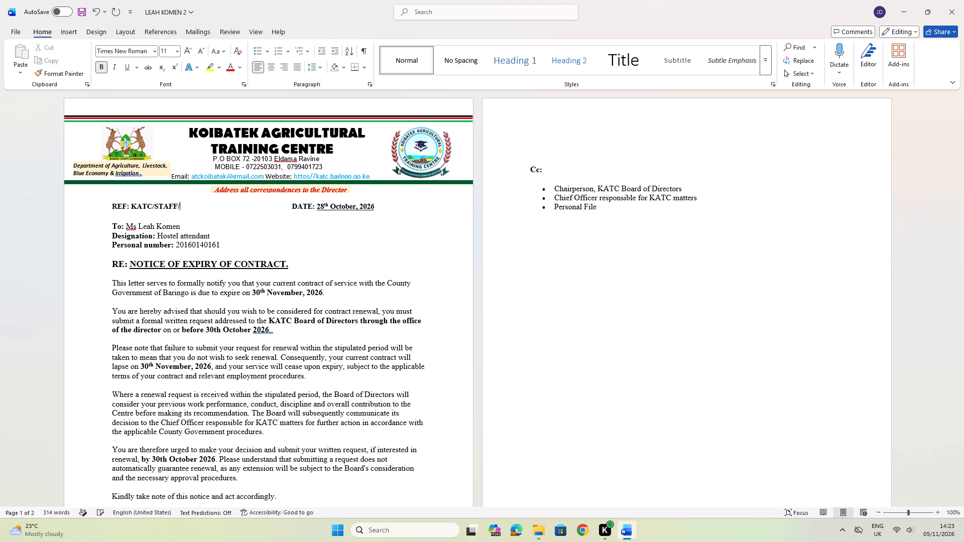
key("9")
key("slash")
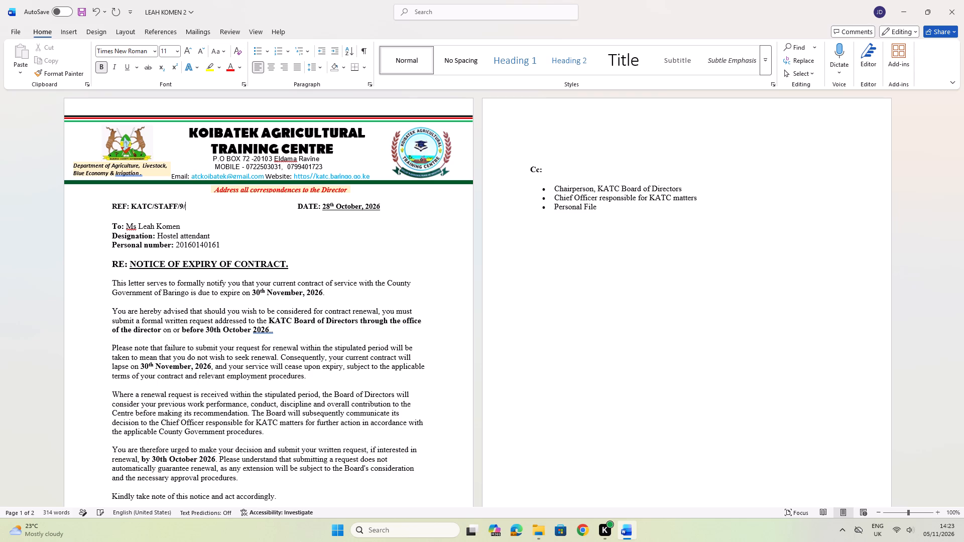
key("0")
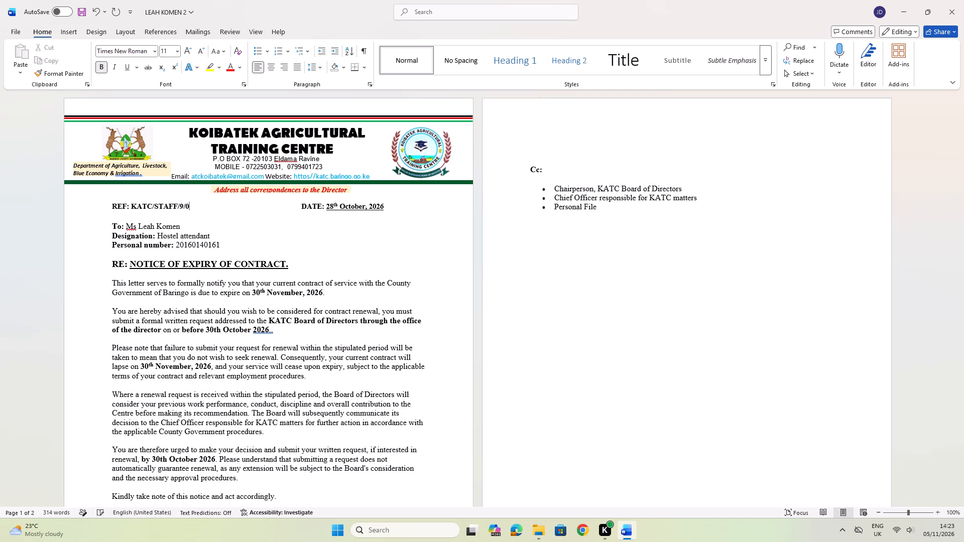
key("BackSpace")
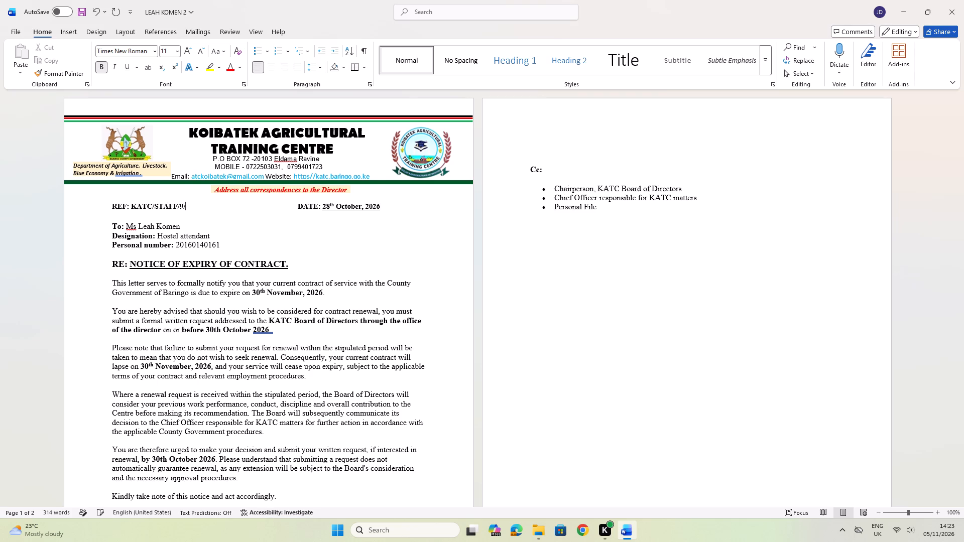
type("10")
type("/202")
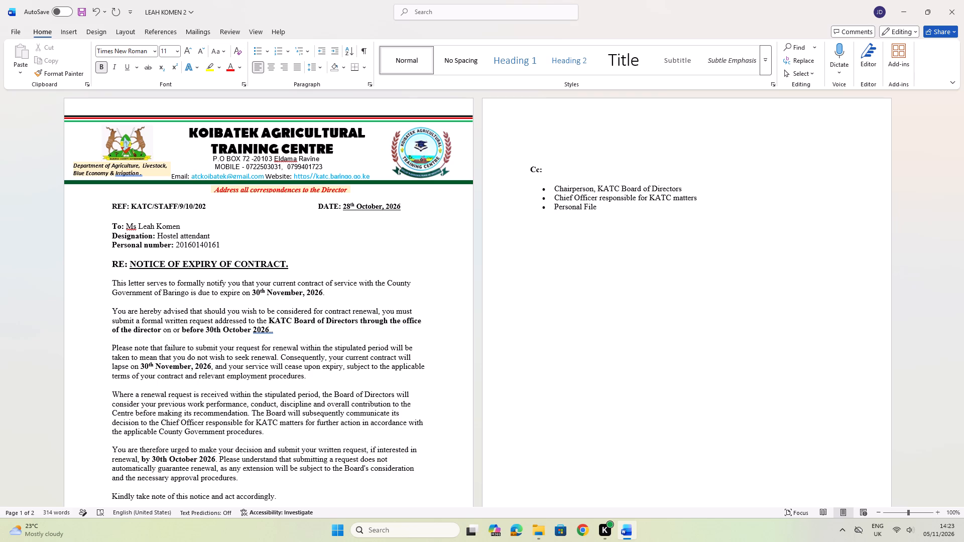
key("6")
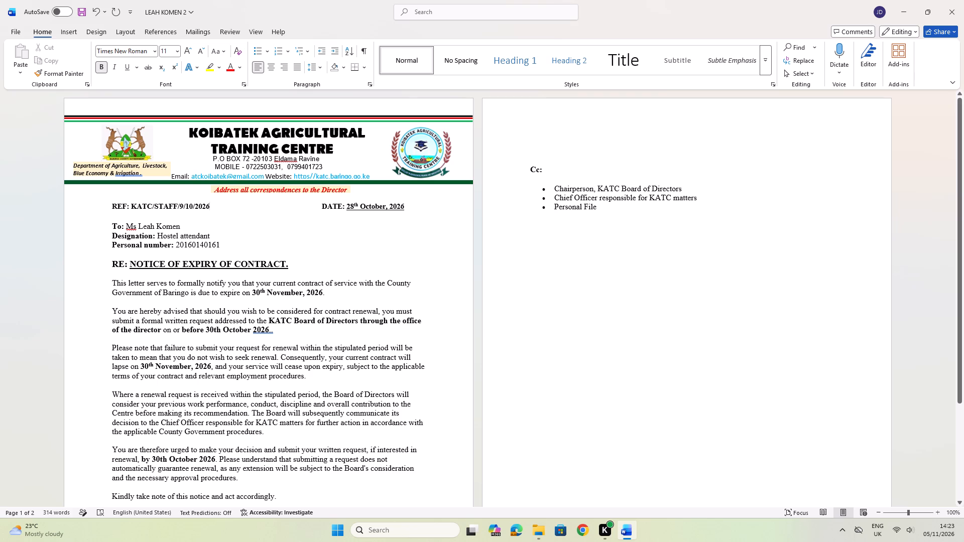
Change the addressee's designation to Cleaner.
left_click(211, 234)
key("BackSpace")
key("BackSpace")
key("BackSpace")
key("BackSpace")
key("BackSpace")
key("BackSpace")
key("BackSpace")
key("BackSpace")
key("BackSpace")
key("BackSpace")
key("BackSpace")
key("BackSpace")
key("BackSpace")
key("BackSpace")
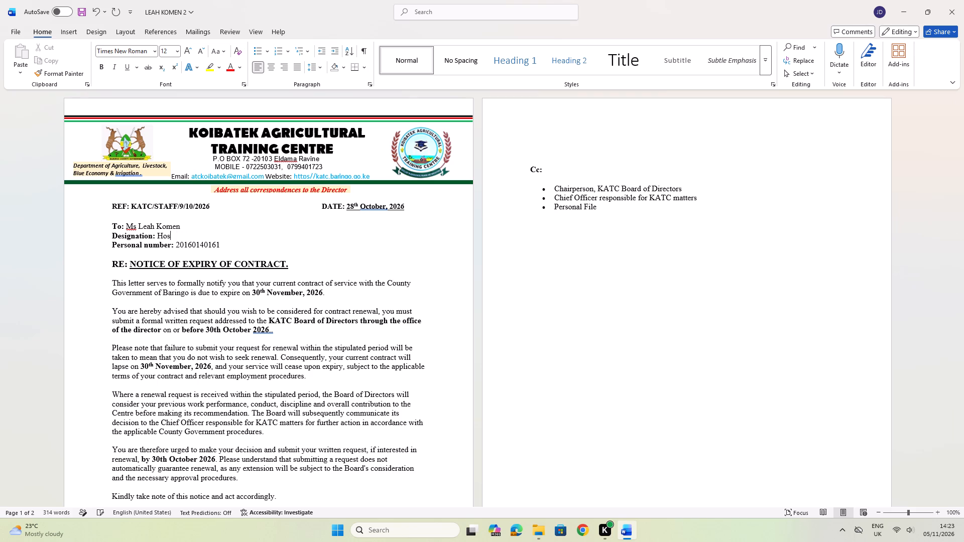
key("BackSpace")
key("BackSpace")
key("BackSpace")
type("l;eaner")
key("BackSpace")
key("BackSpace")
key("BackSpace")
key("BackSpace")
key("BackSpace")
key("BackSpace")
type("eaner")
Print one copy of only page 1 of the letter on the EPSON L3250 Series printer.
scroll(188, 171, "up", 1)
scroll(307, 316, "down", 2)
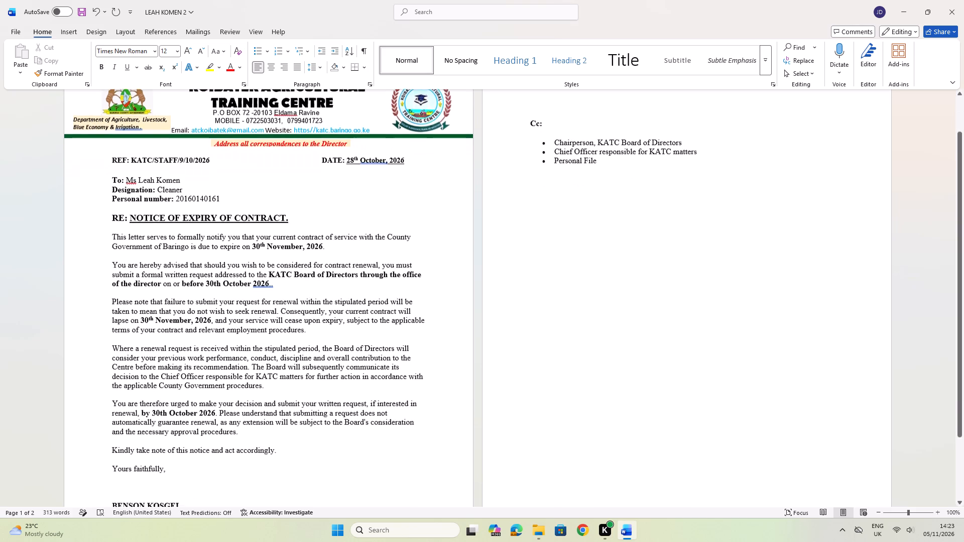
scroll(307, 316, "down", 3)
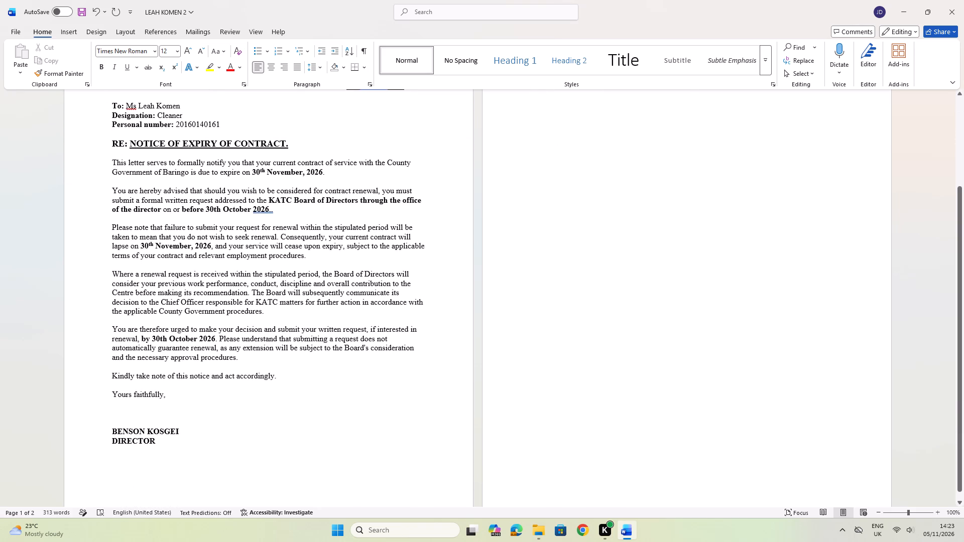
key("ctrl+p")
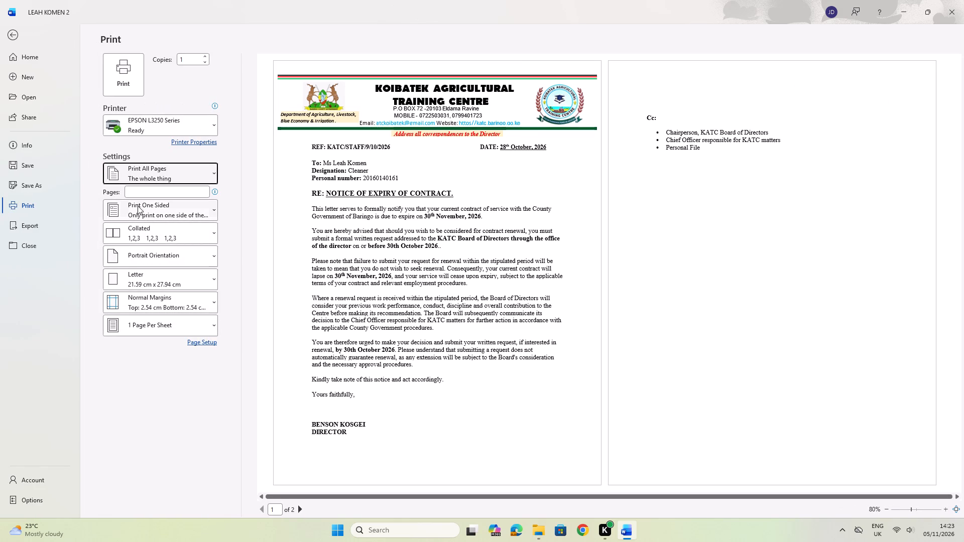
left_click(137, 193)
key("1")
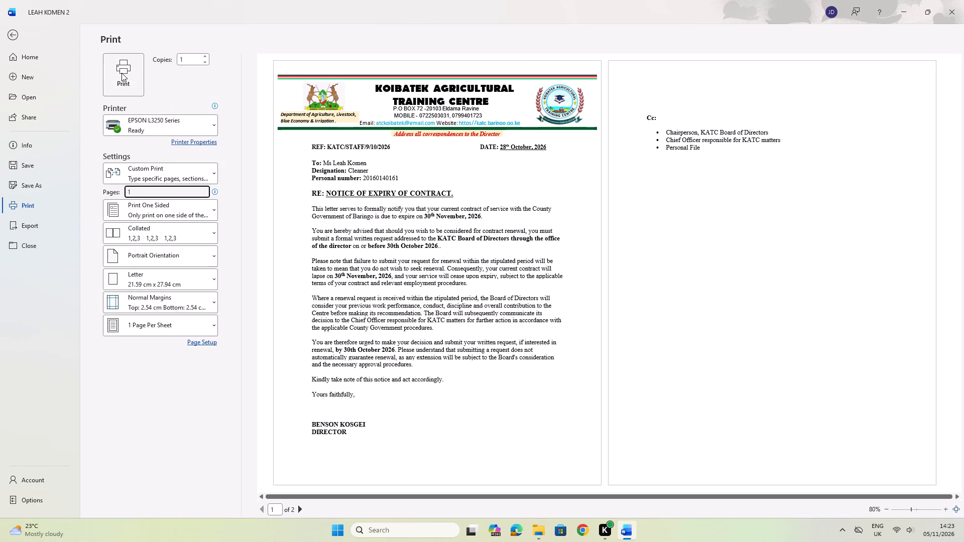
left_click(122, 73)
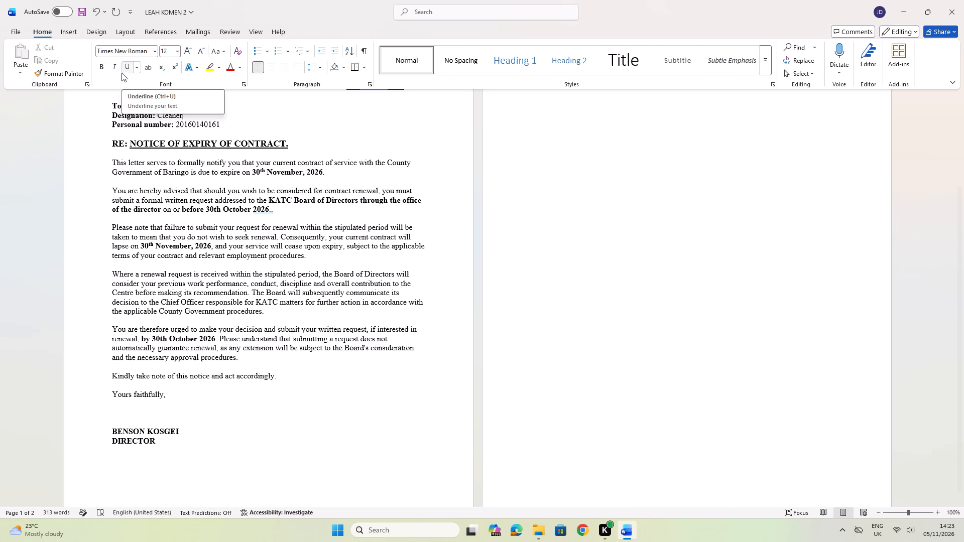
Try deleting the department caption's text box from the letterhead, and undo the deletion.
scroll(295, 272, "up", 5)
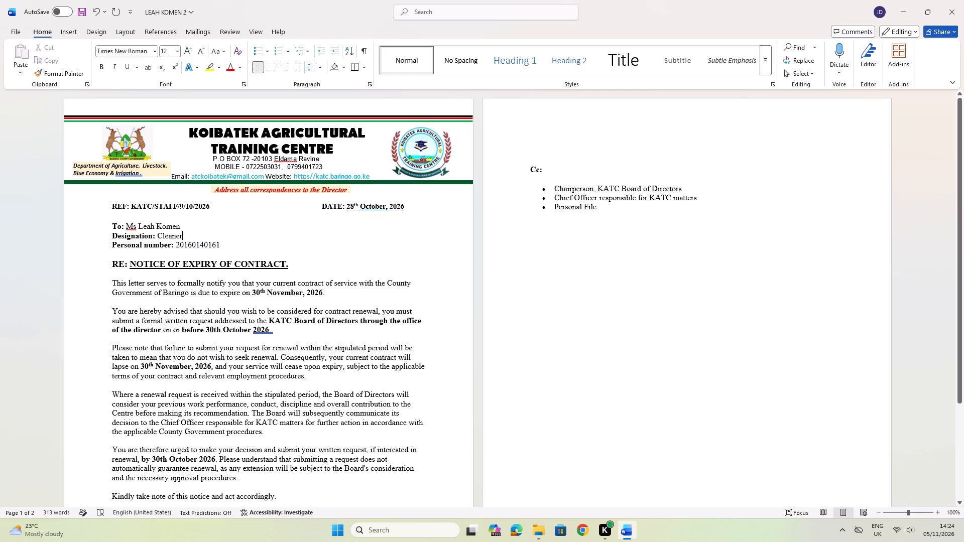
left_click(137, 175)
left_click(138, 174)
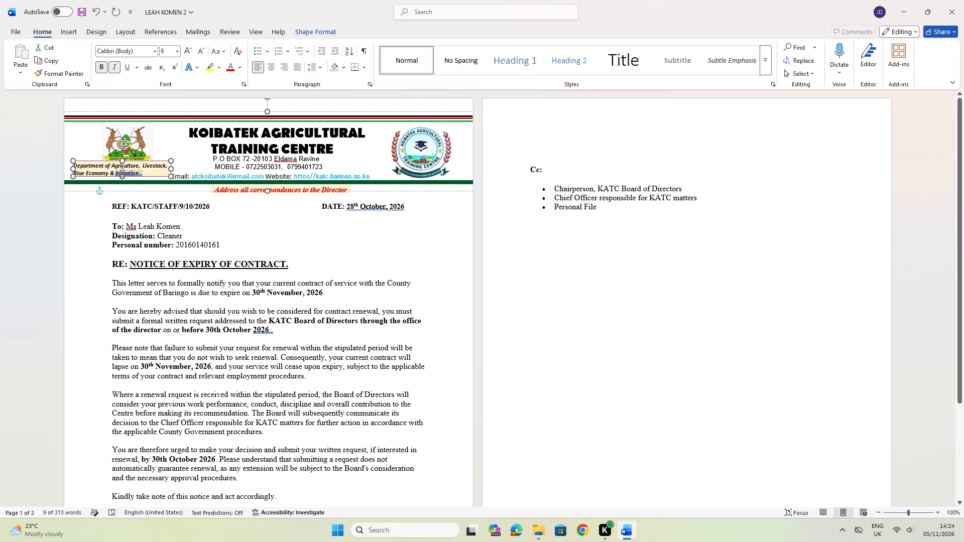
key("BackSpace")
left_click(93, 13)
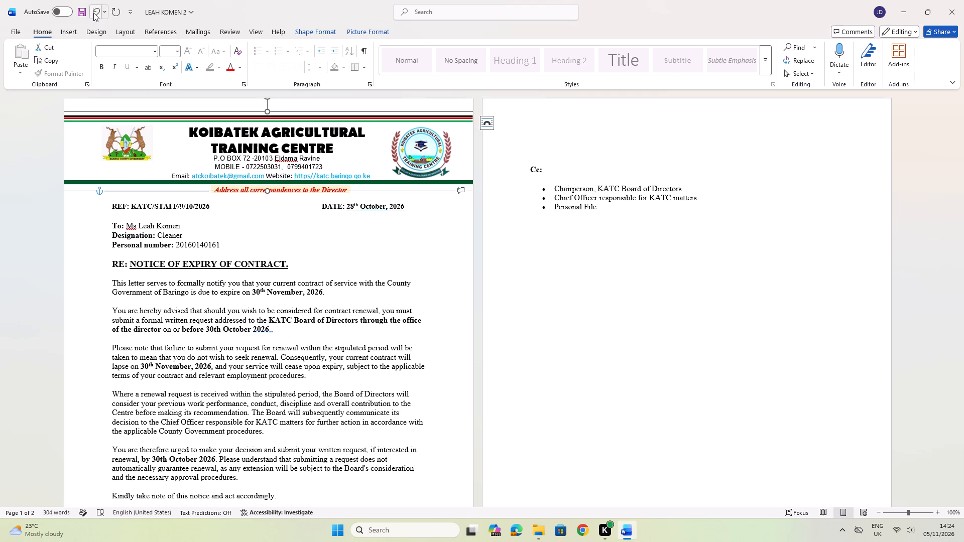
Change the second line of the letterhead's department caption, below the coat of arms, to "irrigation&blue economy".
left_click(147, 172)
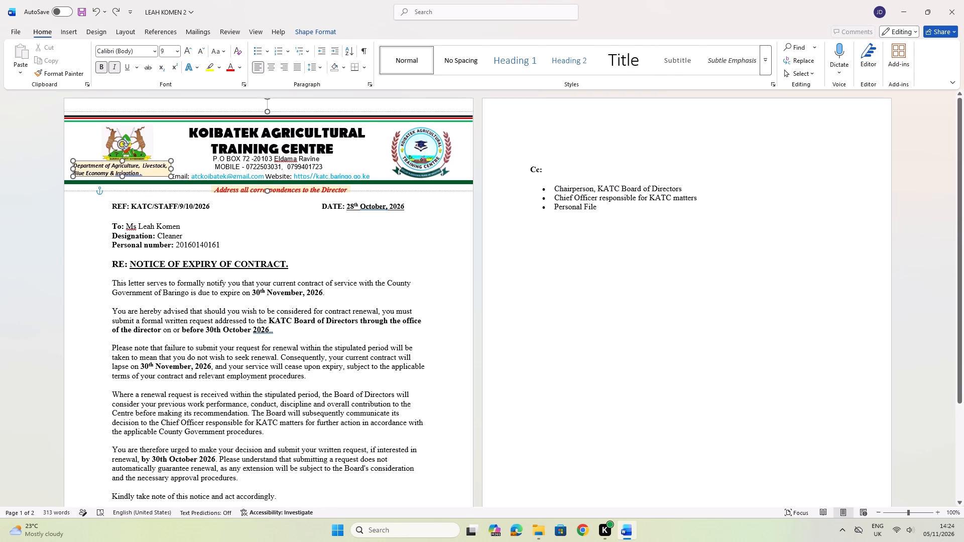
key("BackSpace")
key("BackSpace")
key("BackSpace")
key("BackSpace")
key("BackSpace")
key("BackSpace")
key("BackSpace")
key("BackSpace")
key("BackSpace")
key("BackSpace")
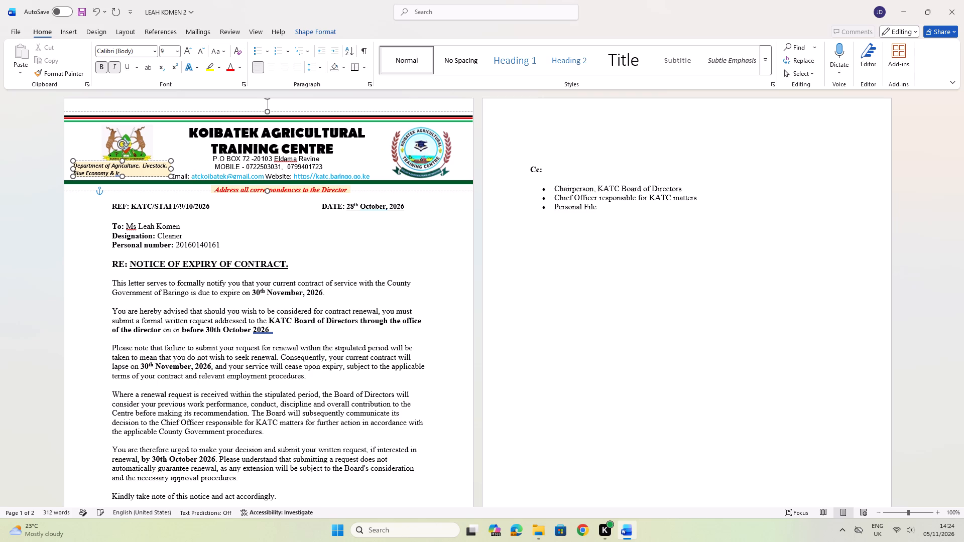
key("BackSpace")
key("BackSpace")
key("BackSpace")
key("BackSpace")
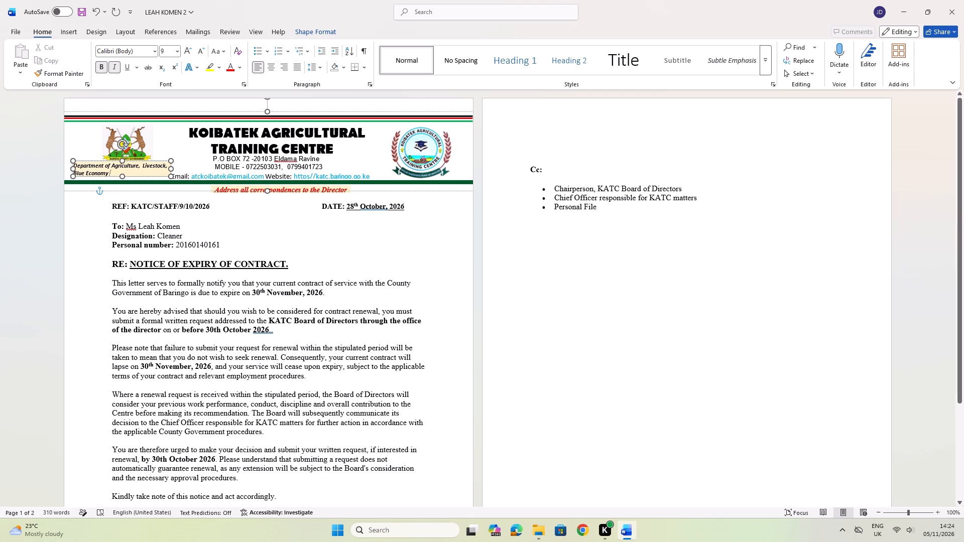
left_click(168, 167)
left_click(104, 174)
left_click_drag(108, 172, 101, 172)
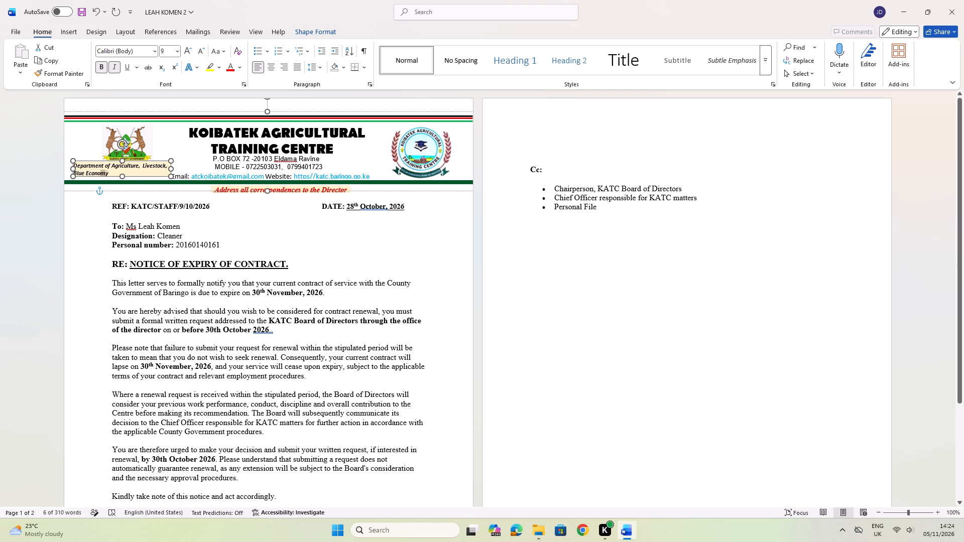
left_click_drag(101, 172, 80, 173)
left_click(113, 172)
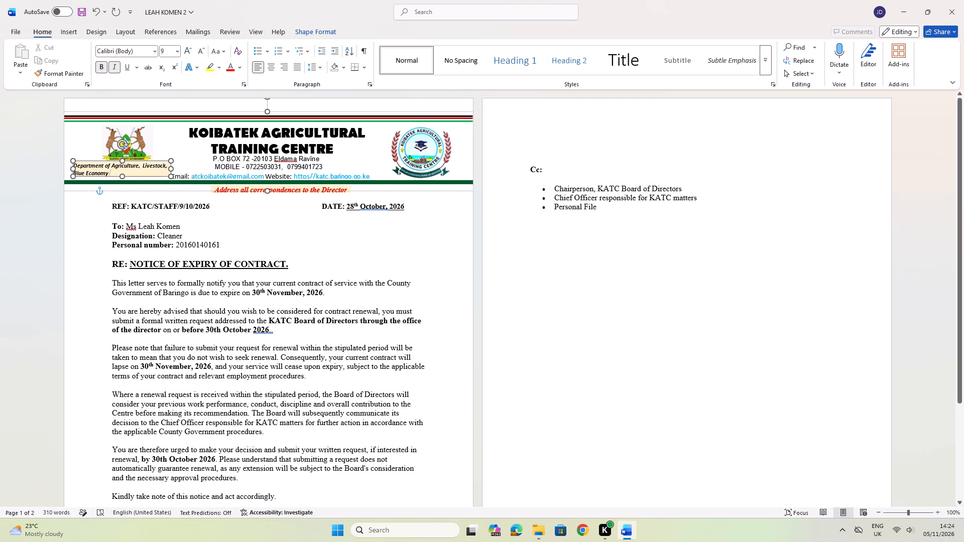
key("BackSpace")
key("BackSpace")
key("BackSpace")
key("BackSpace")
key("BackSpace")
key("BackSpace")
key("BackSpace")
key("BackSpace")
key("BackSpace")
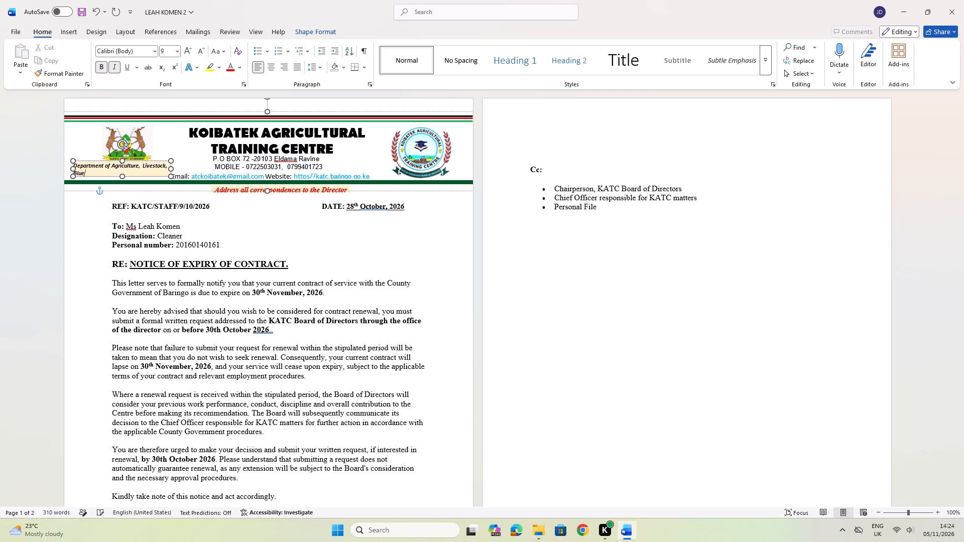
key("BackSpace")
key("BackSpace")
key("BackSpace")
key("BackSpace")
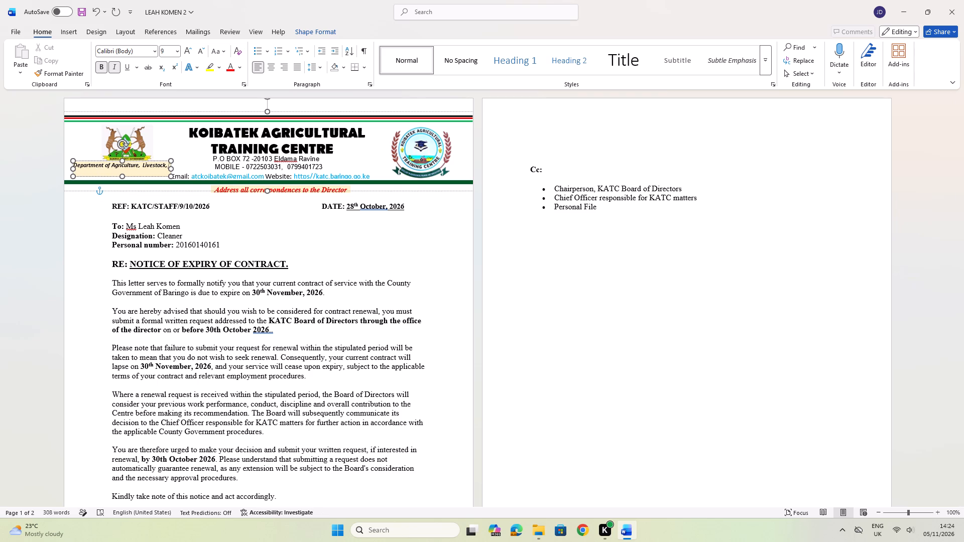
type("irri")
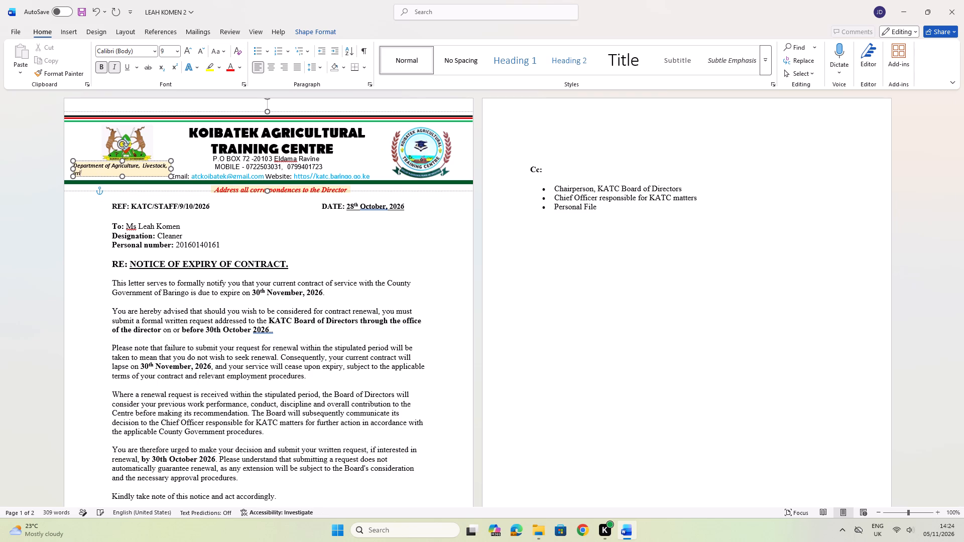
type("gation")
key("shift+ampersand")
type("blue e")
type("conomy")
Print one copy of only page 1 of the corrected letter on the EPSON L3250 Series printer.
key("ctrl+p")
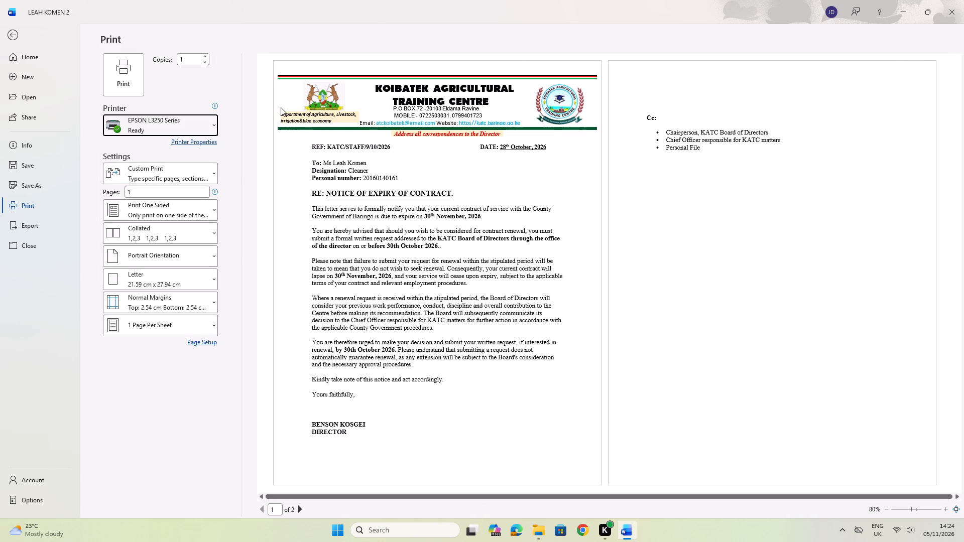
left_click(132, 80)
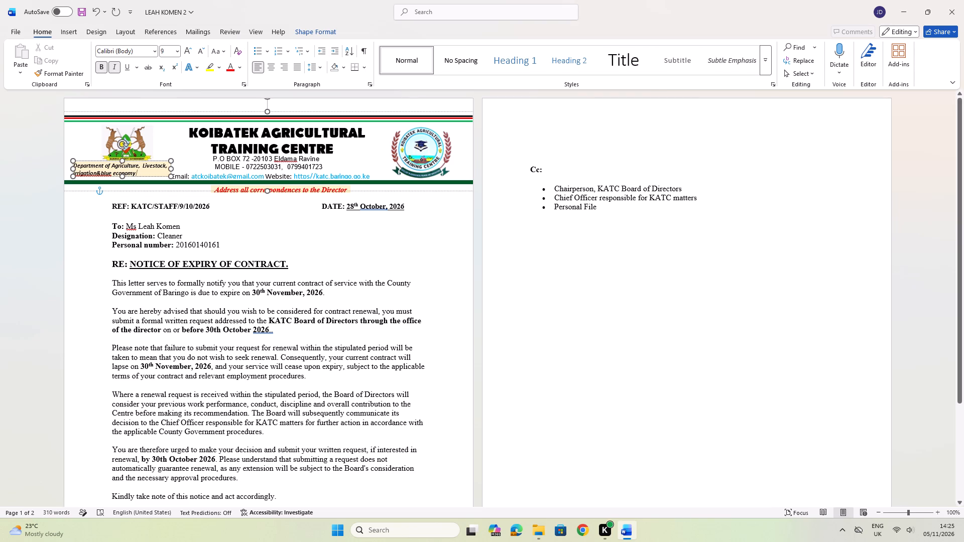
Print one copy of only page 2, the Cc page, on the EPSON L3250 Series printer.
key("ctrl+p")
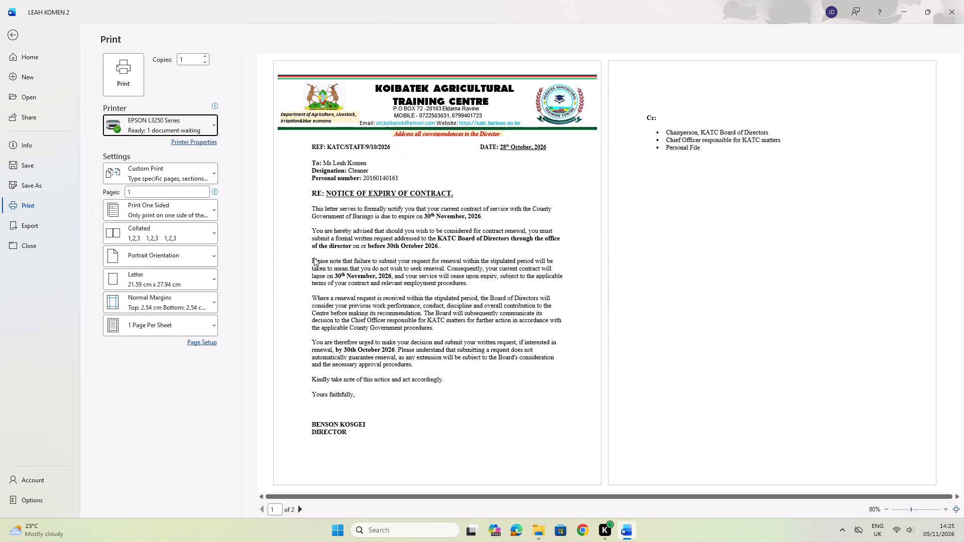
left_click(145, 192)
key("2")
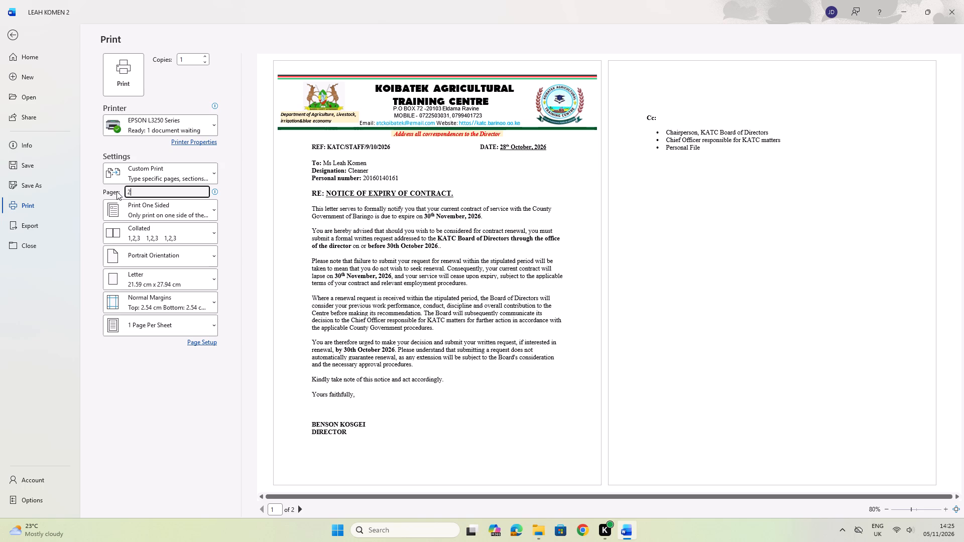
left_click(110, 74)
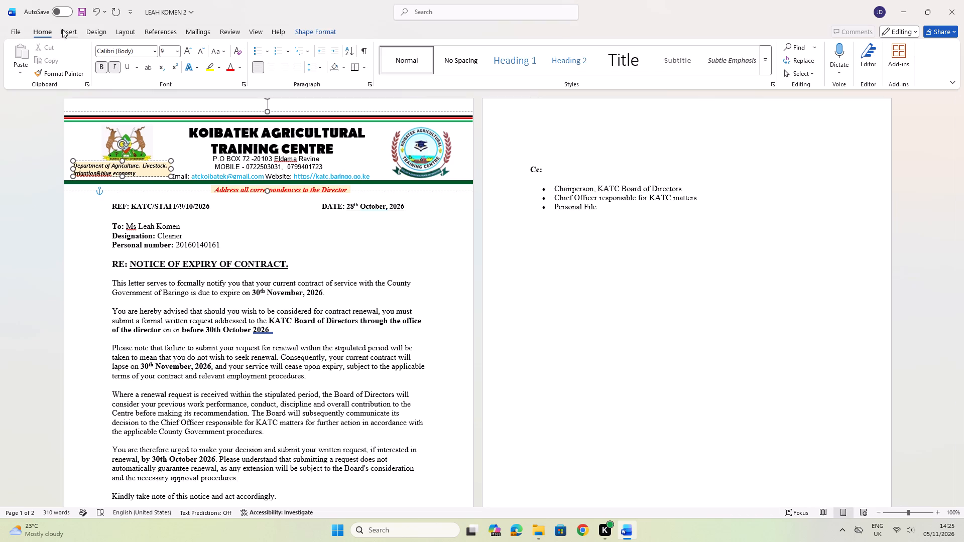
Save the cleaner's contract-expiry letter and close it.
left_click(83, 11)
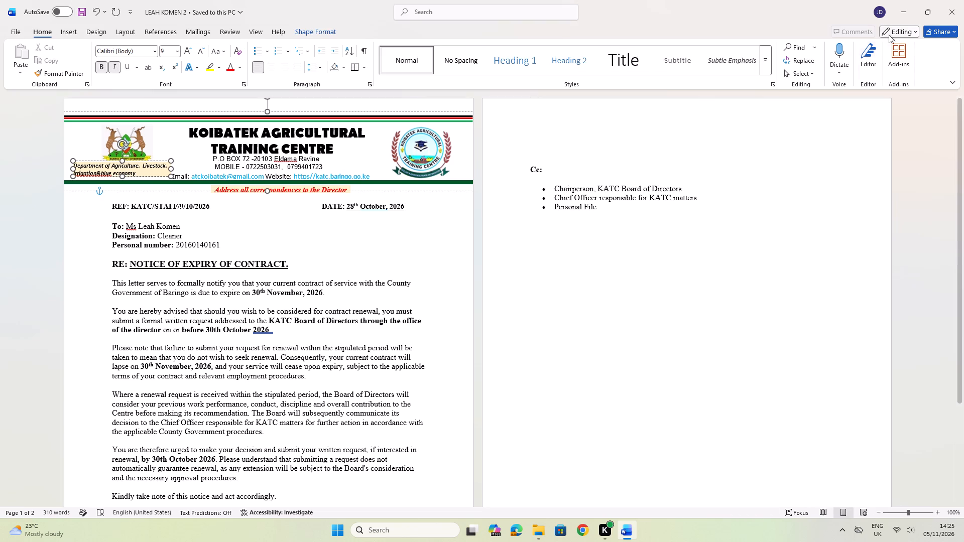
left_click(948, 12)
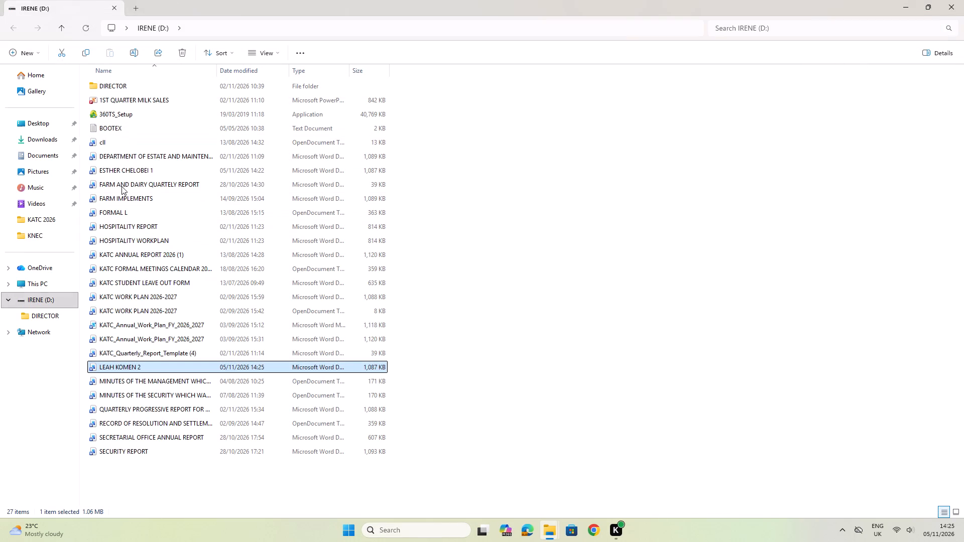
Open the gardener's contract-expiry letter, the staff-named Word document numbered 1, from the IRENE (D:) drive.
double_click(120, 169)
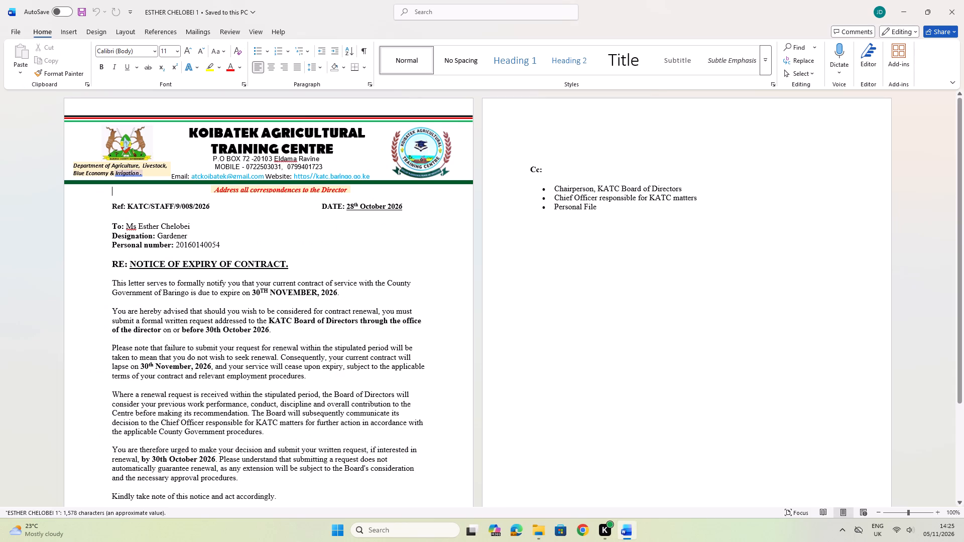
Reword the second line of the letterhead's department caption to "Irrigation & blue economy ." and save the letter.
left_click(114, 174)
key("BackSpace")
key("BackSpace")
key("BackSpace")
key("BackSpace")
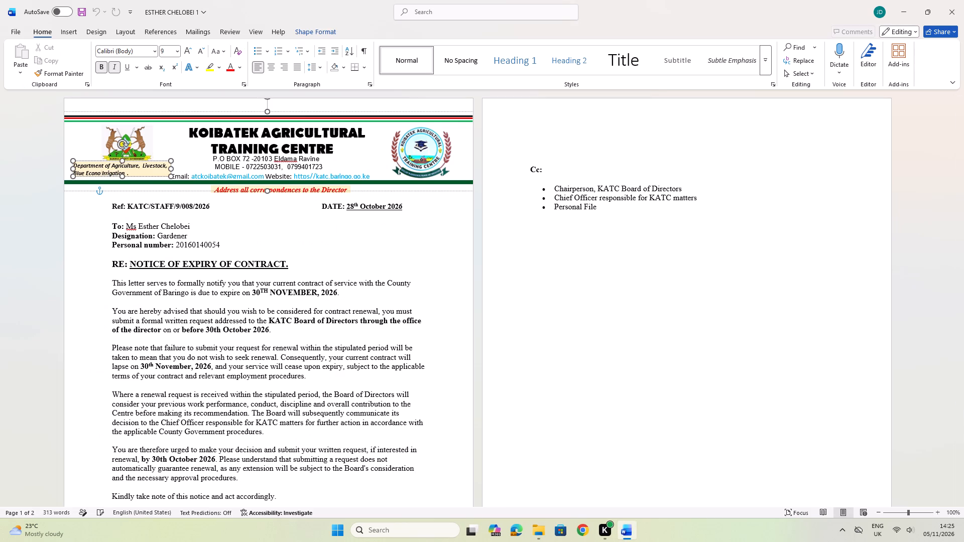
key("BackSpace")
key("BackSpace")
key("BackSpace")
key("BackSpace")
key("BackSpace")
key("BackSpace")
key("BackSpace")
key("BackSpace")
key("BackSpace")
key("BackSpace")
left_click(96, 174)
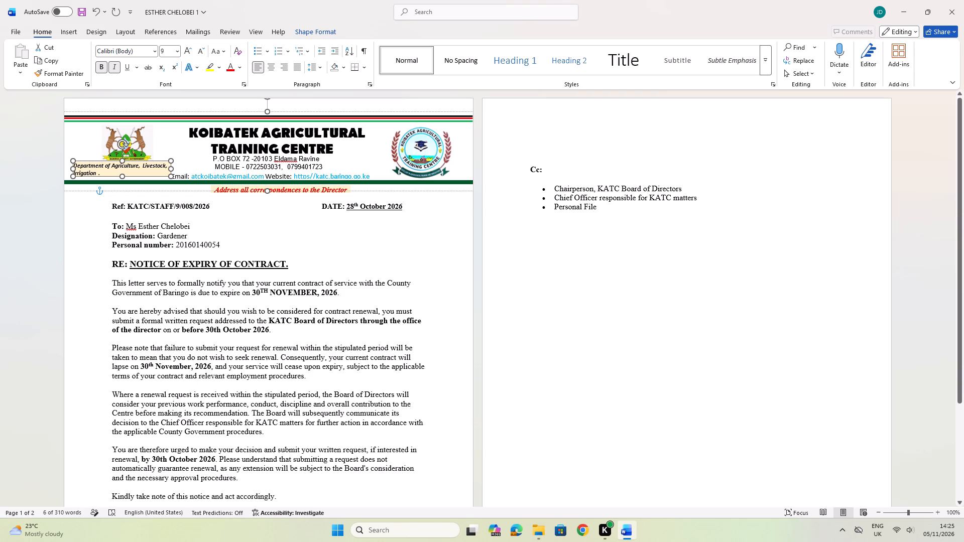
left_click(96, 170)
key("space")
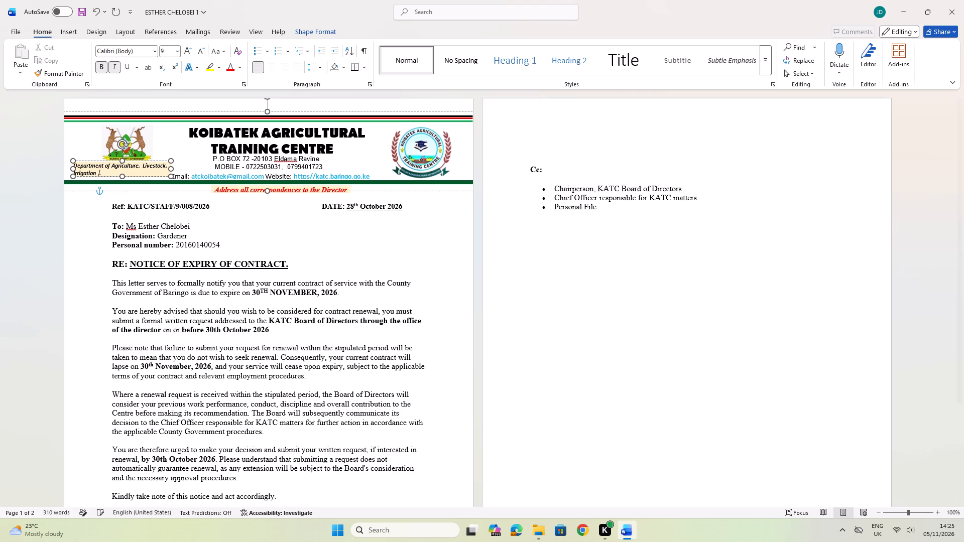
type("& blue economy")
left_click(78, 10)
Print one copy of only page 1 of the gardener's letter on the EPSON L3250 Series printer.
key("ctrl+p")
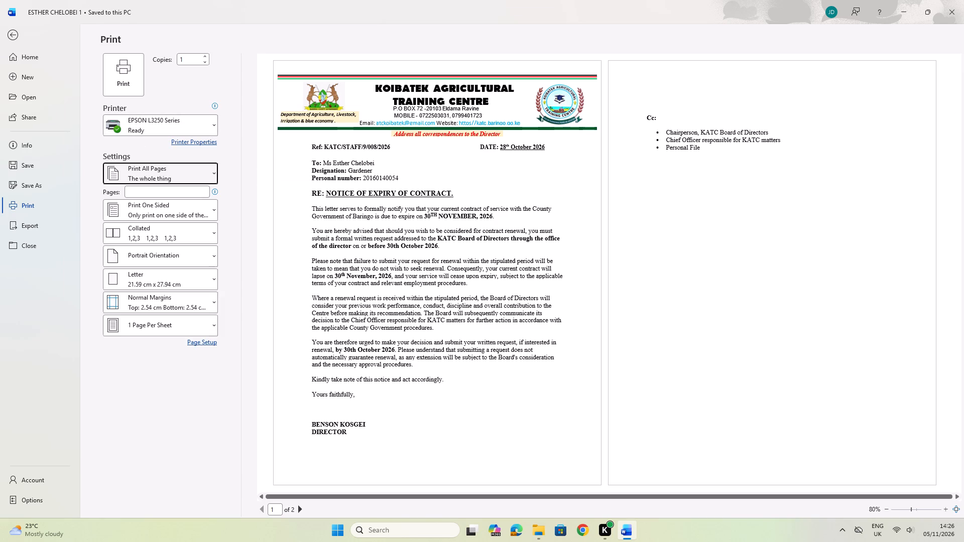
left_click(143, 192)
key("1")
left_click(129, 77)
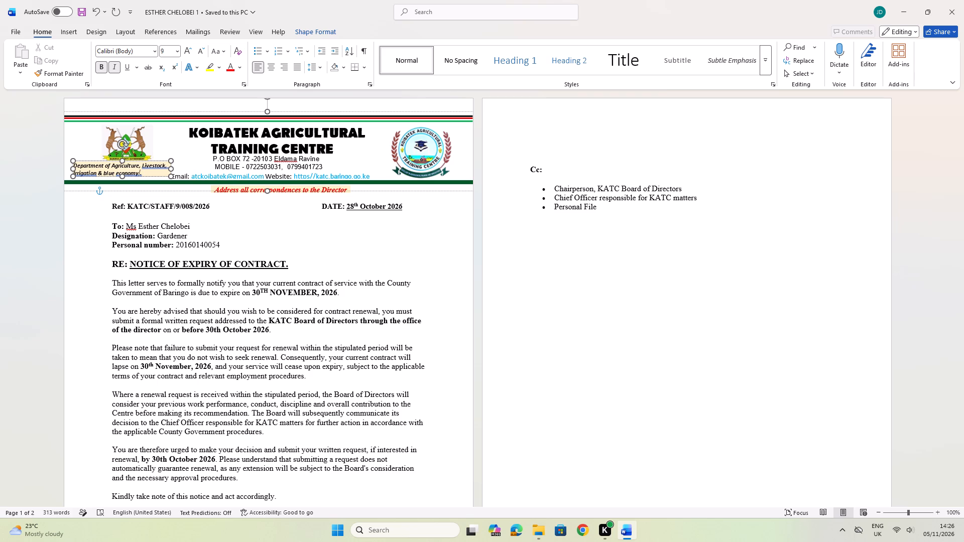
Print one copy of only page 2 of the gardener's letter on the EPSON L3250 Series printer.
key("ctrl+p")
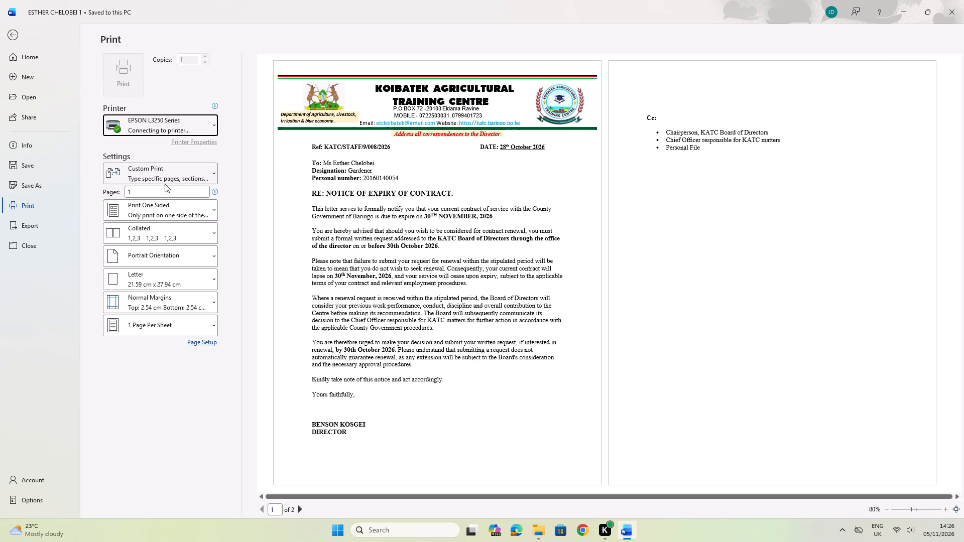
left_click(143, 191)
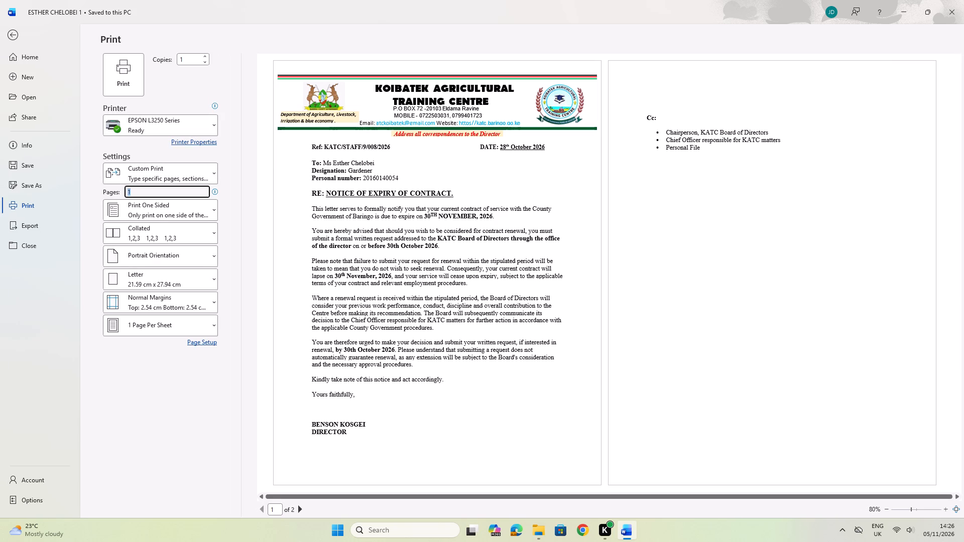
key("2")
left_click(139, 71)
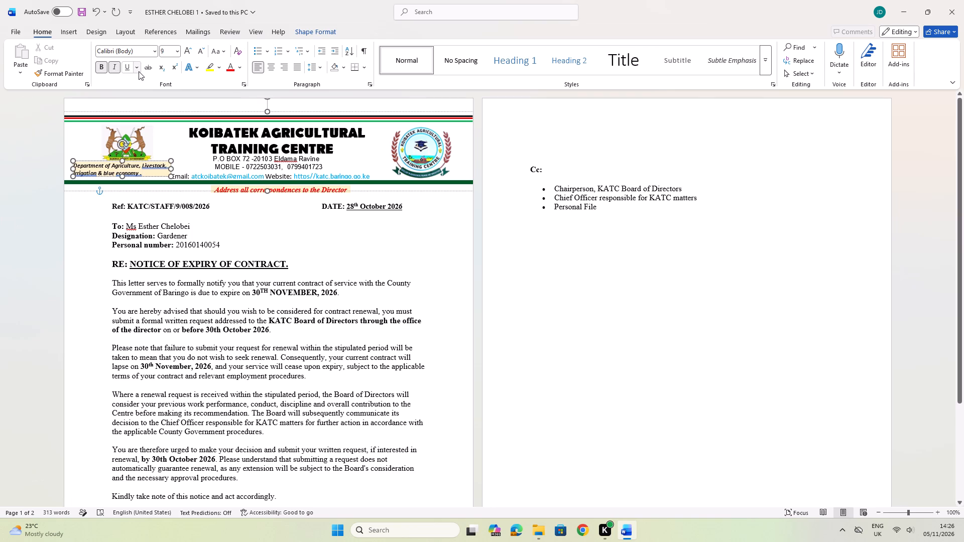
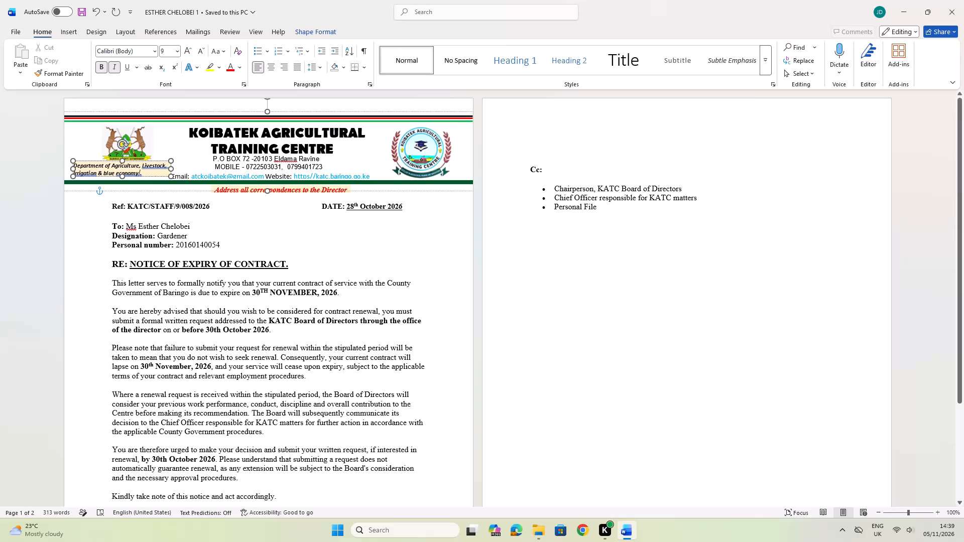
Close the gardener's contract-expiry letter.
scroll(502, 353, "down", 3)
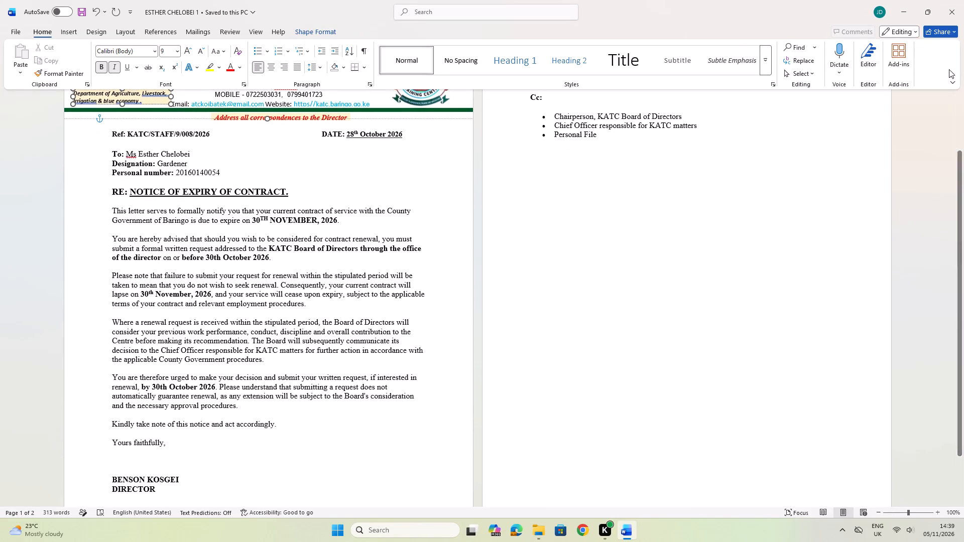
left_click(951, 20)
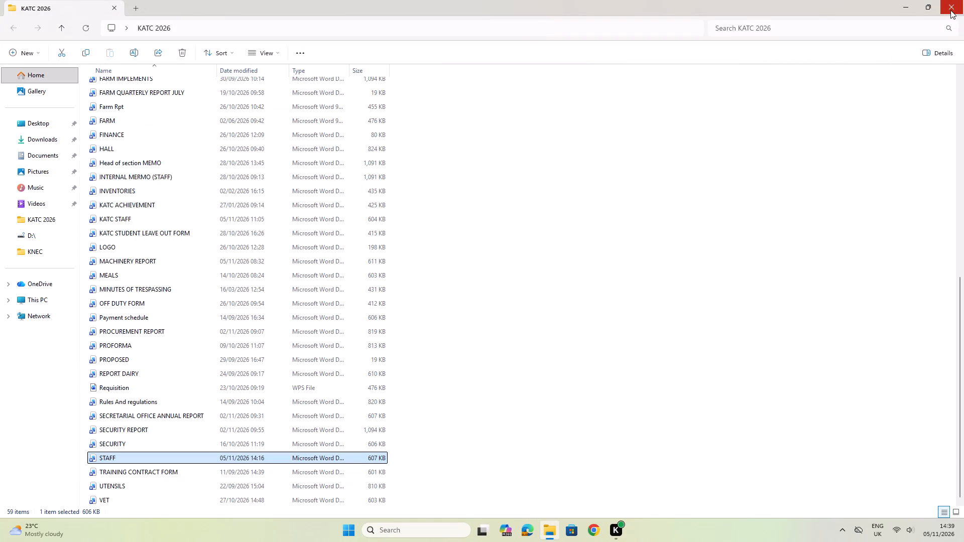
Look through the KATC 2026 folder's file list, back up to its first entries, for the next document.
scroll(154, 475, "up", 2)
scroll(229, 417, "up", 4)
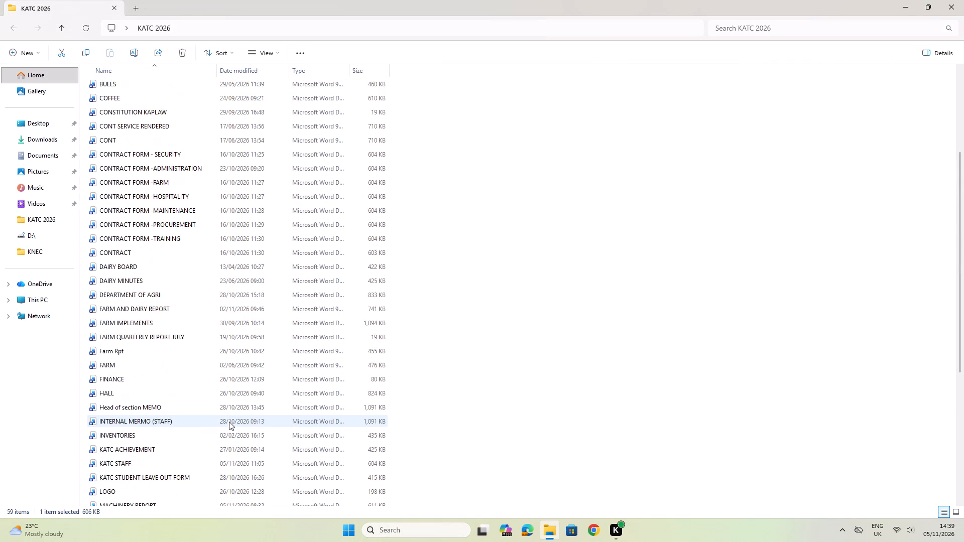
scroll(229, 422, "up", 6)
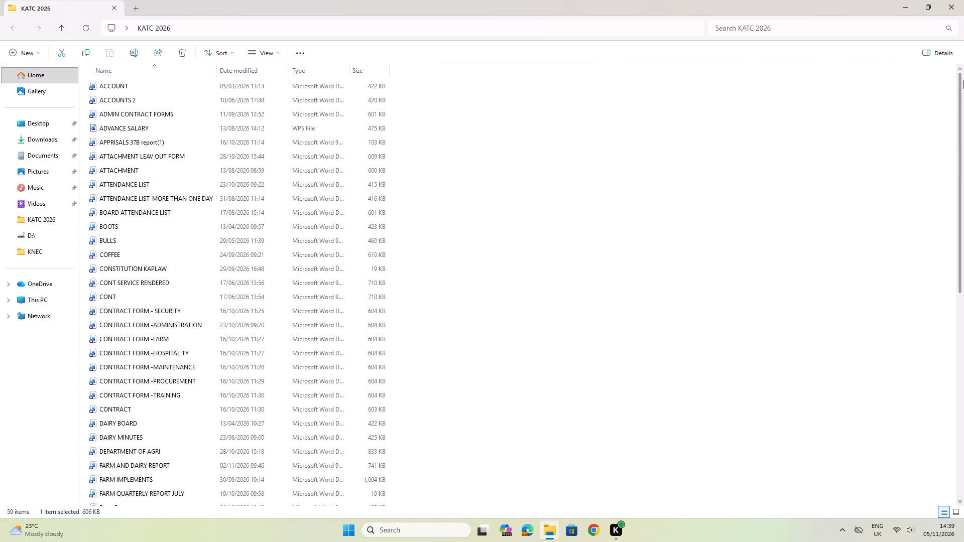